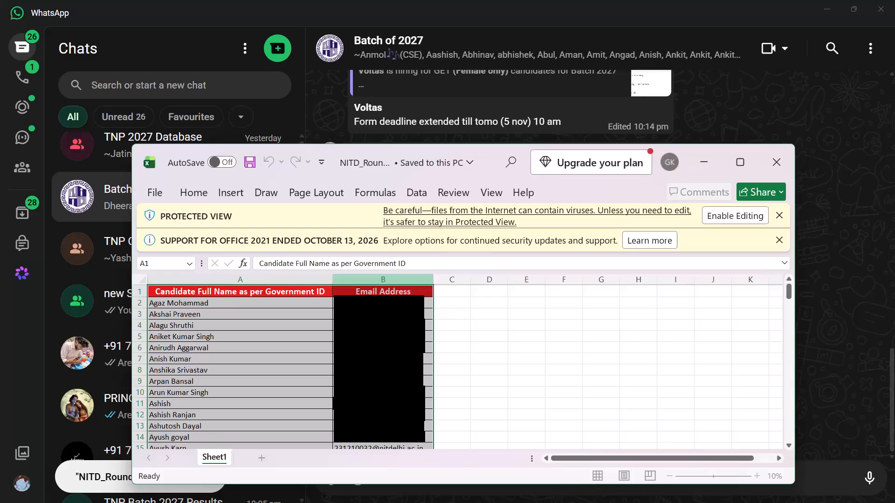
# Maximize the NITD_Round 1 workbook window and enable editing of the protected file.
pyautogui.click(732, 165)
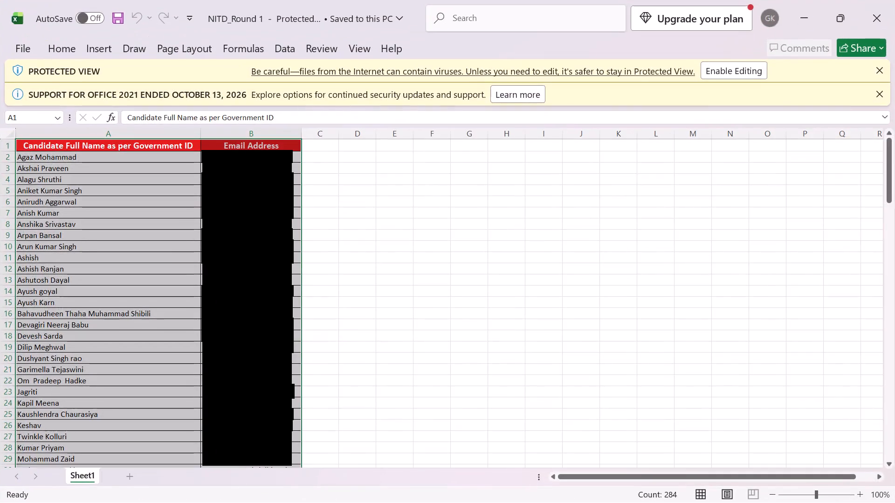
pyautogui.click(205, 243)
pyautogui.click(86, 161)
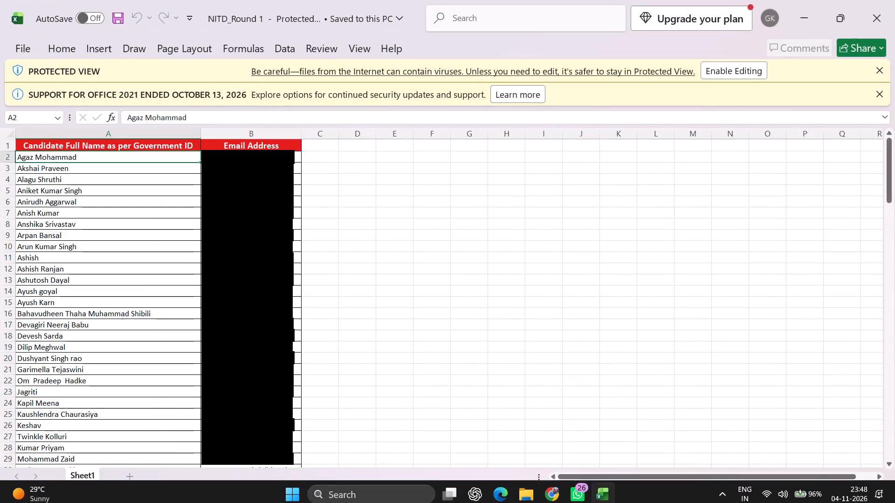
pyautogui.click(725, 71)
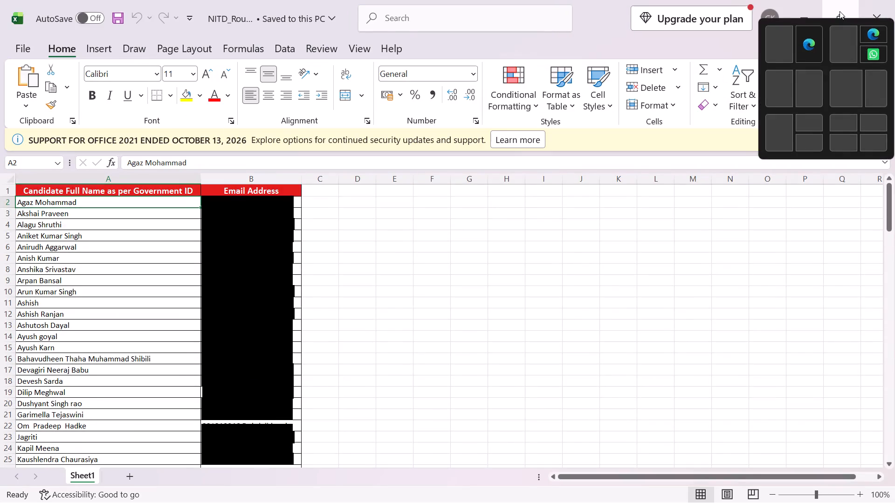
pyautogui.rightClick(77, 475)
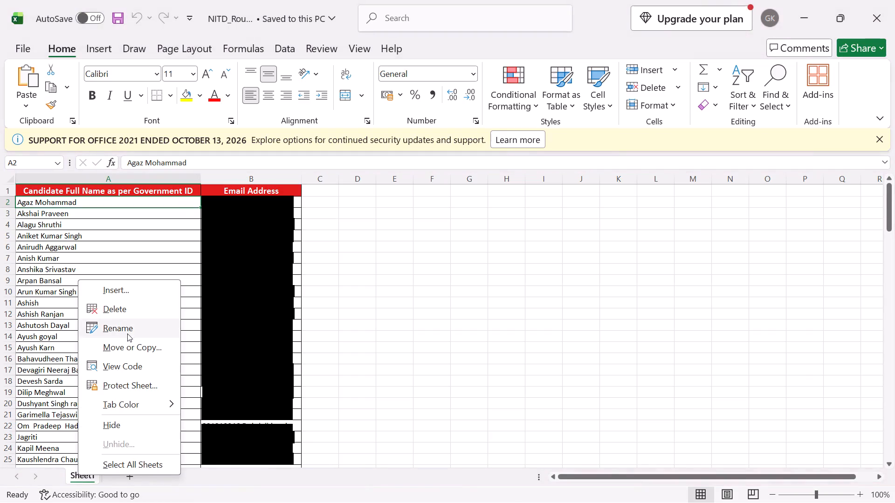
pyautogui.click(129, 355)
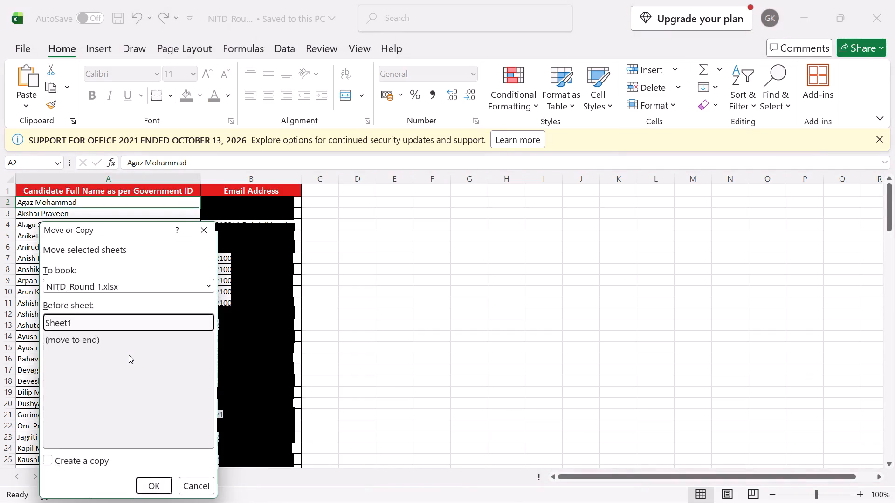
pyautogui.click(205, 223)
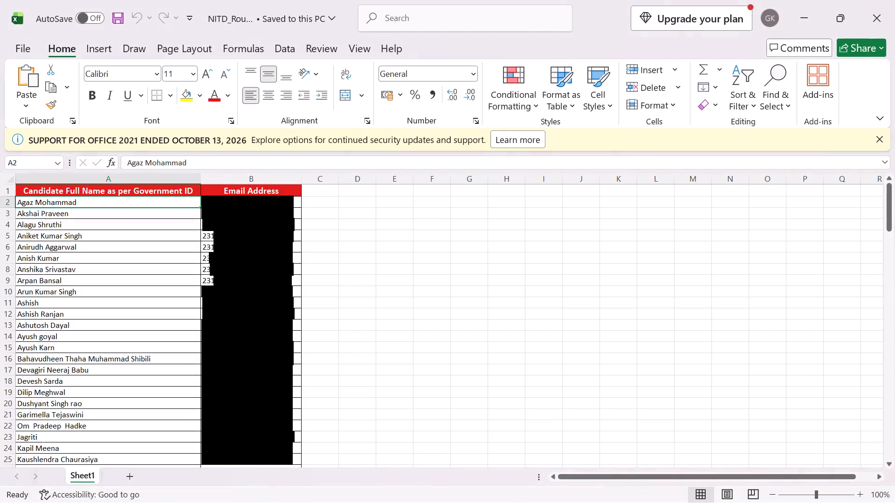
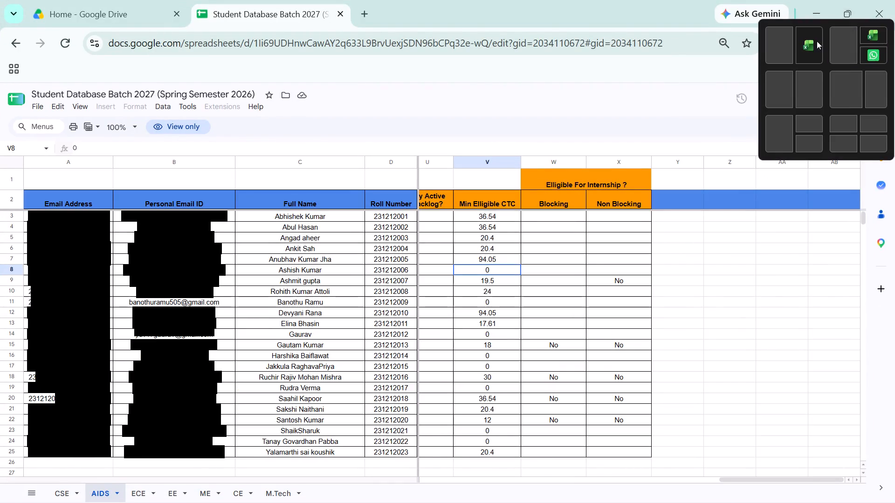
# Place the NITD_Round 1 workbook side by side with the student database, showing the start of its candidate list.
pyautogui.click(809, 46)
pyautogui.scroll(1, 519, 303)
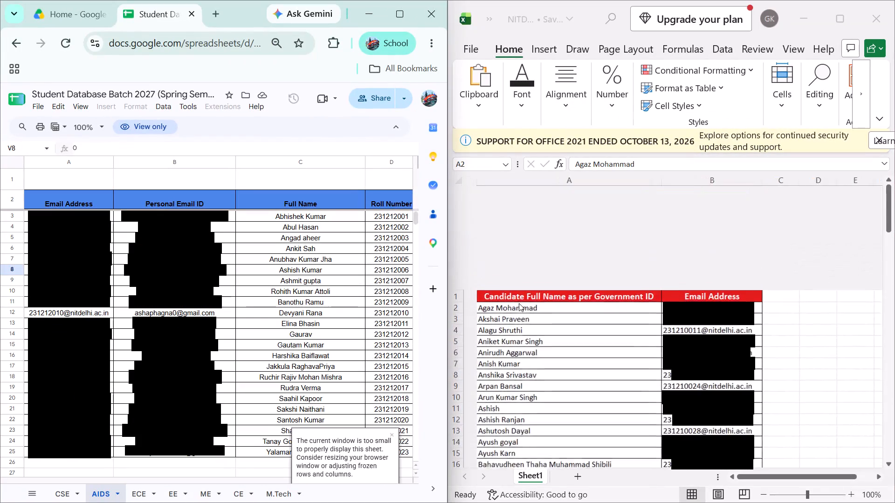
pyautogui.scroll(1, 196, 277)
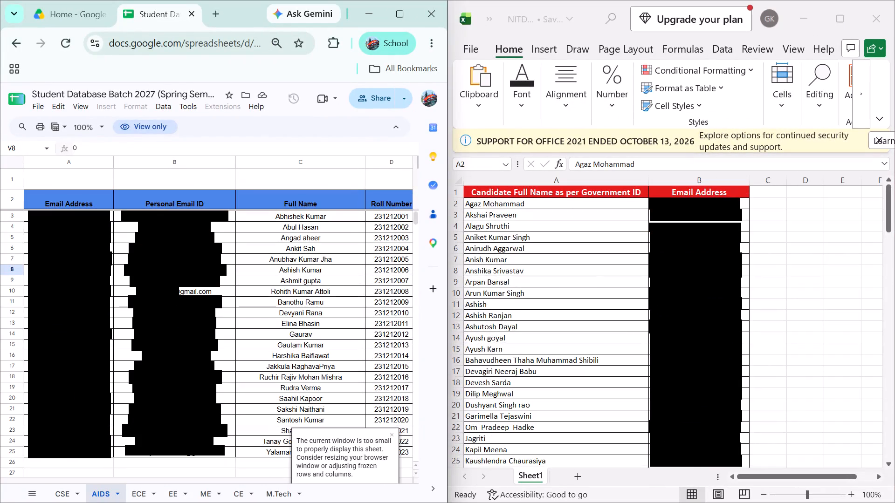
pyautogui.scroll(1, 196, 277)
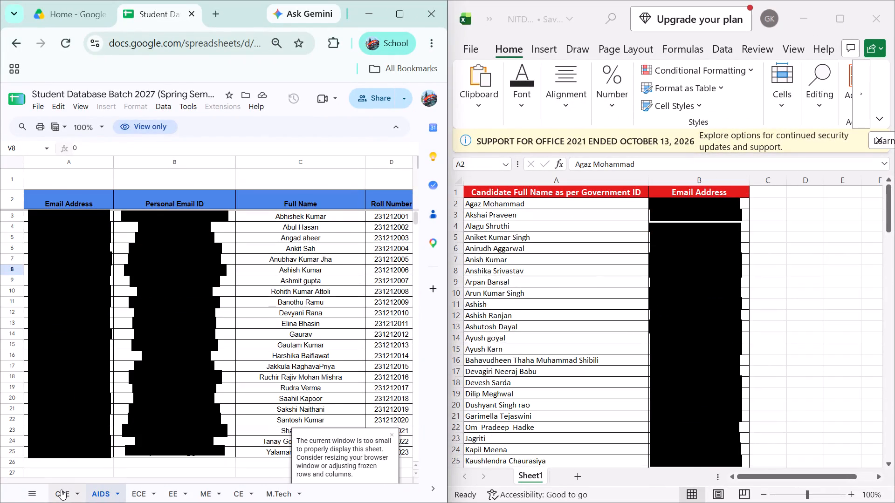
# Open the CSE sheet of the student database at its first rows and start an in-sheet search.
pyautogui.click(61, 489)
pyautogui.hscroll(-1, 296, 355)
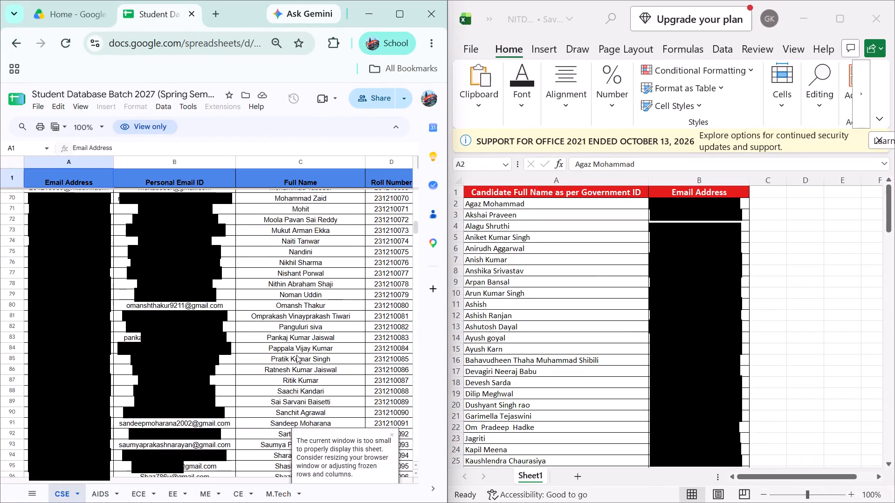
pyautogui.hscroll(-1, 296, 355)
pyautogui.click(296, 355)
pyautogui.scroll(11, 296, 355)
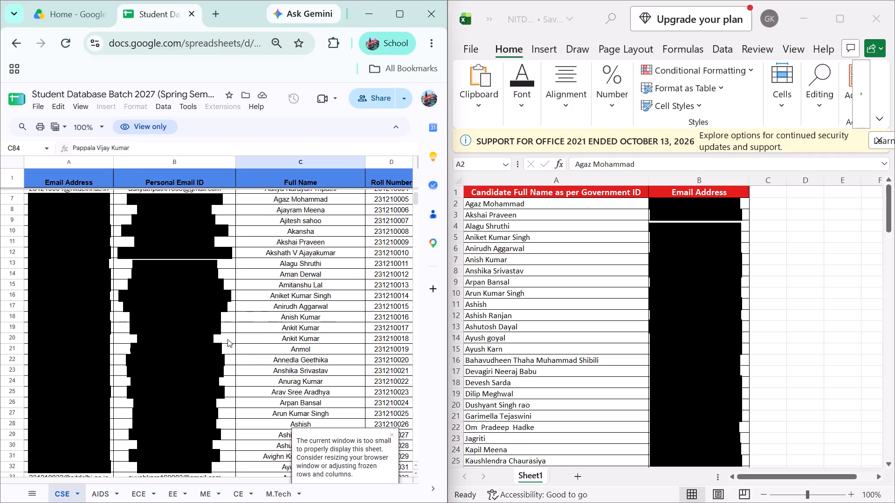
pyautogui.click(227, 339)
pyautogui.hotkey('ctrl', 'f')
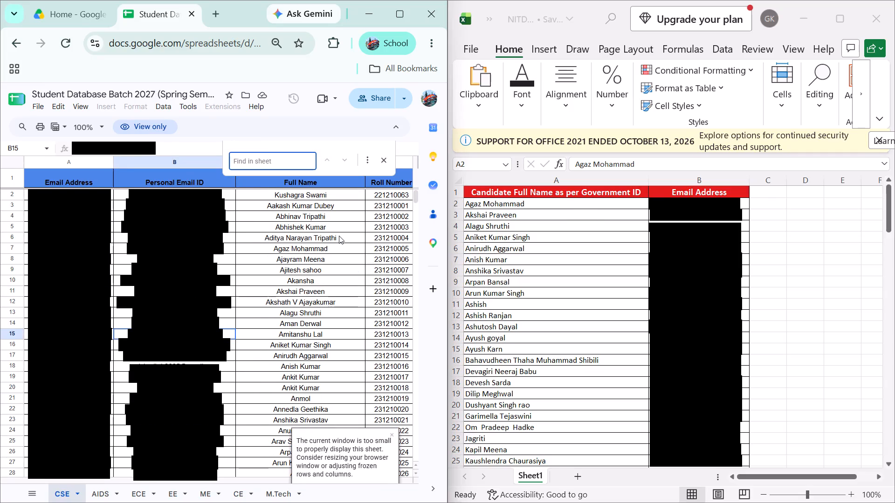
pyautogui.scroll(7, 373, 221)
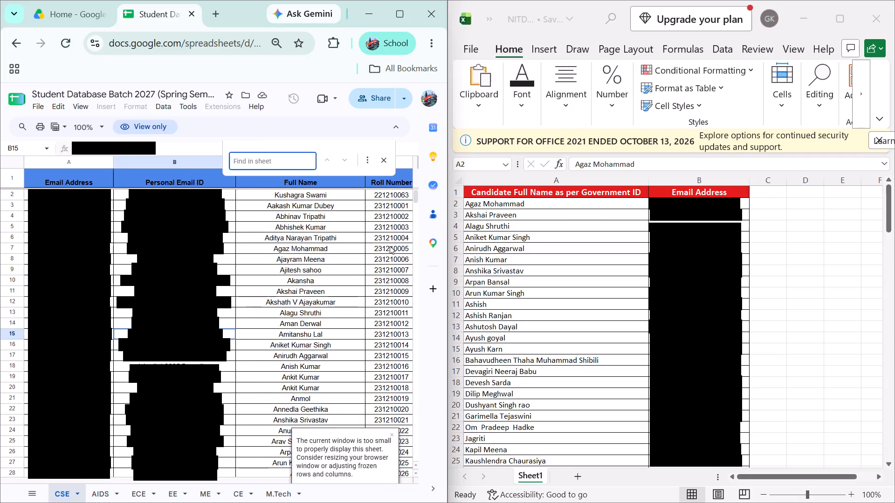
pyautogui.click(390, 249)
pyautogui.hscroll(-10, 390, 249)
pyautogui.hscroll(-2, 337, 251)
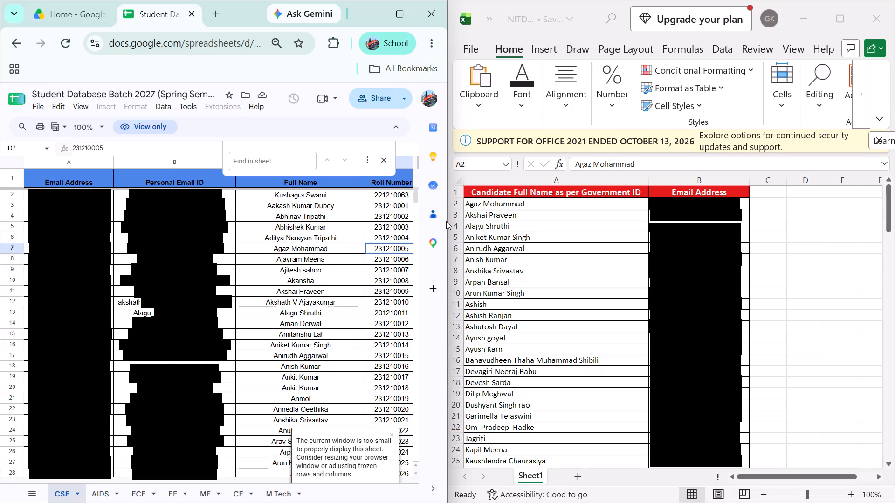
# Widen the student database window beside the workbook and show the Min Elligible CTC column next to Roll Number.
pyautogui.moveTo(449, 222); pyautogui.dragTo(490, 227)
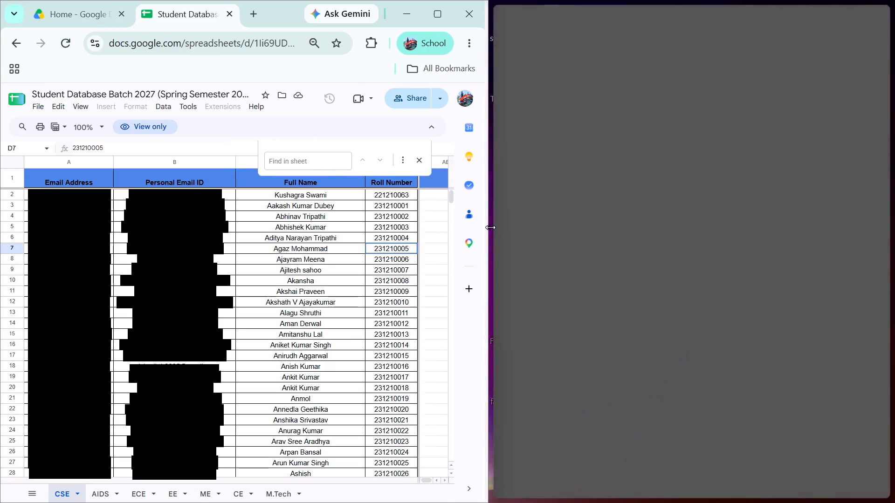
pyautogui.moveTo(490, 227); pyautogui.dragTo(562, 223)
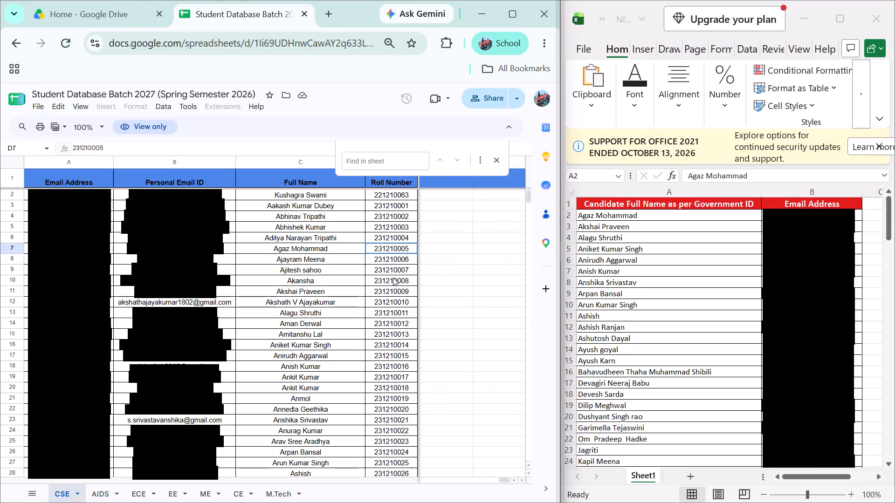
pyautogui.hscroll(2, 469, 285)
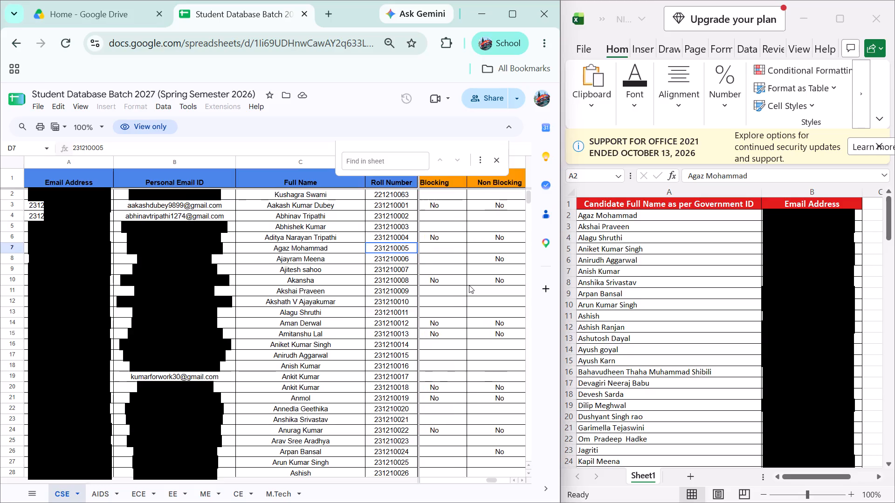
pyautogui.hscroll(2, 469, 285)
pyautogui.scroll(1, 454, 218)
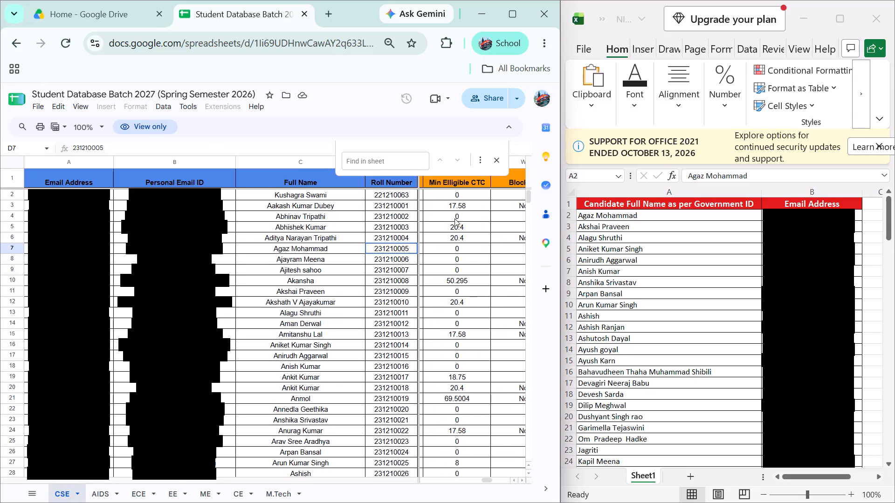
pyautogui.scroll(1, 454, 218)
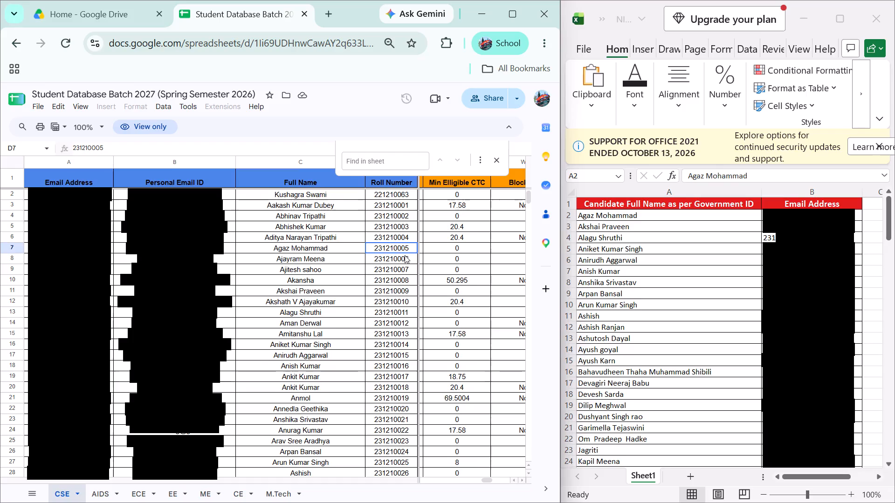
# Search the CSE sheet one by one for the roll numbers of the candidates in workbook rows 2 to 7.
pyautogui.click(359, 158)
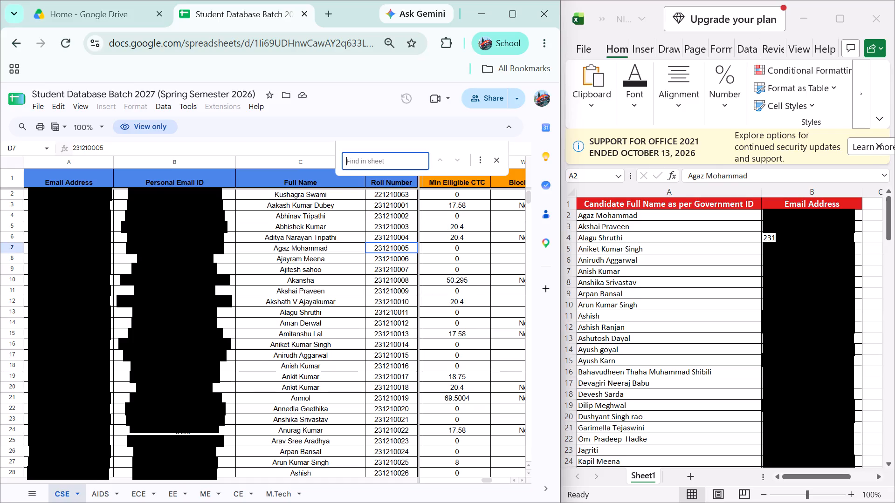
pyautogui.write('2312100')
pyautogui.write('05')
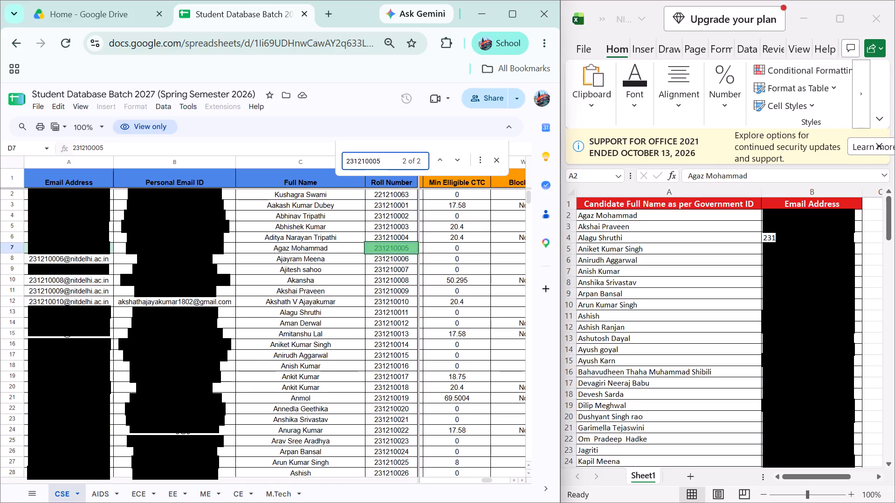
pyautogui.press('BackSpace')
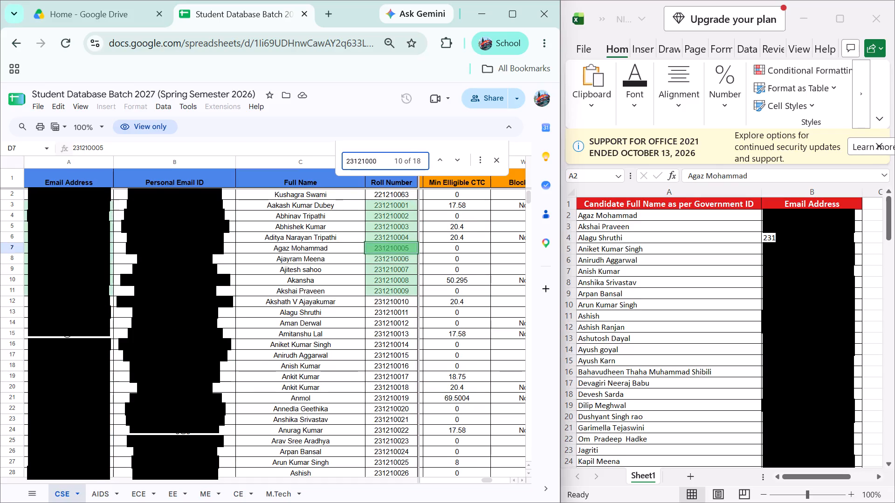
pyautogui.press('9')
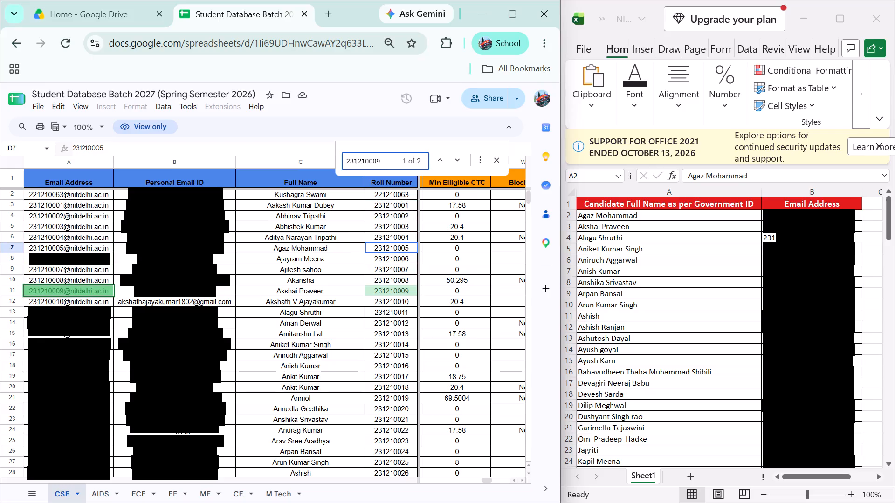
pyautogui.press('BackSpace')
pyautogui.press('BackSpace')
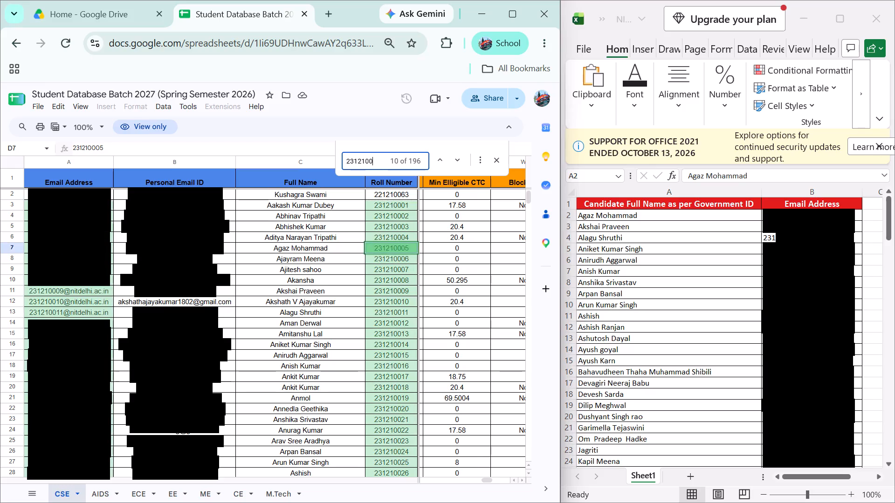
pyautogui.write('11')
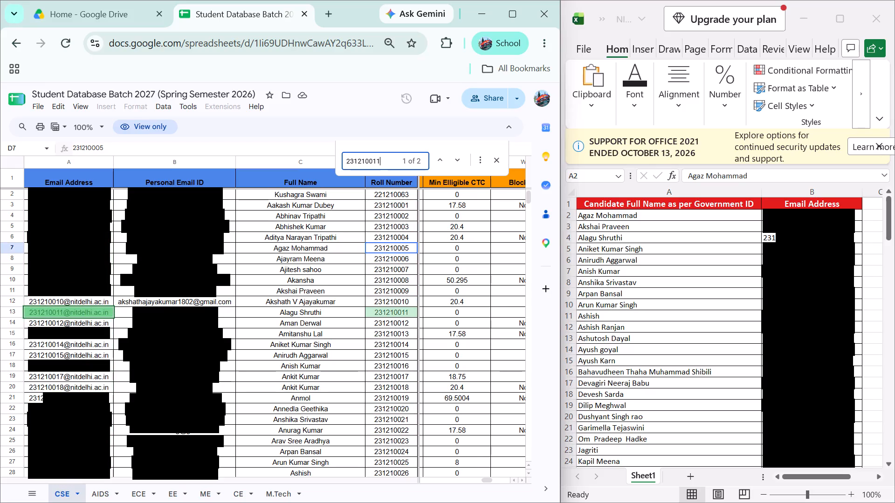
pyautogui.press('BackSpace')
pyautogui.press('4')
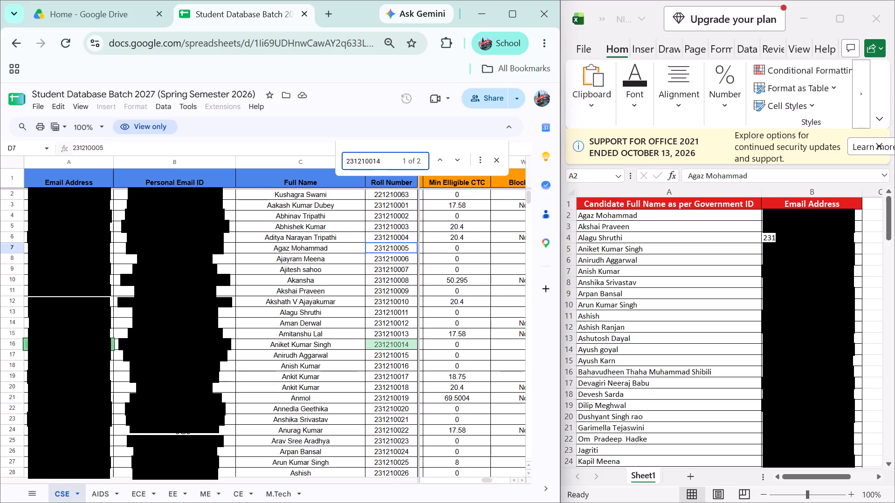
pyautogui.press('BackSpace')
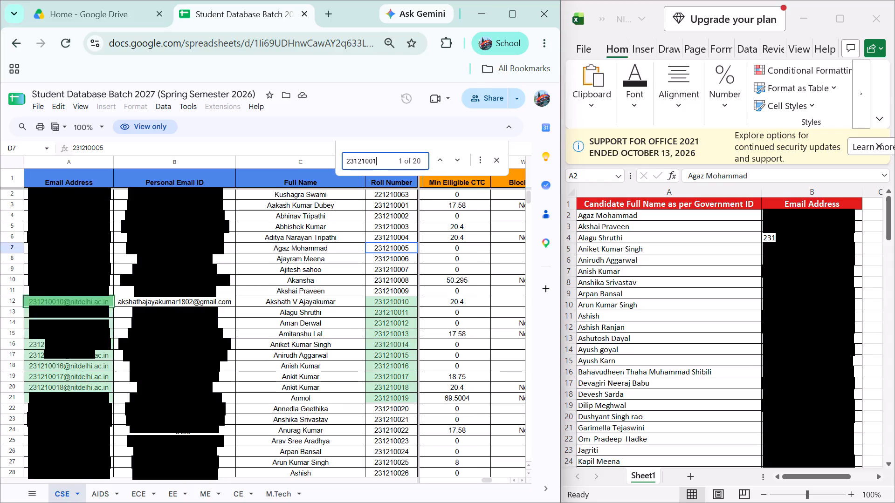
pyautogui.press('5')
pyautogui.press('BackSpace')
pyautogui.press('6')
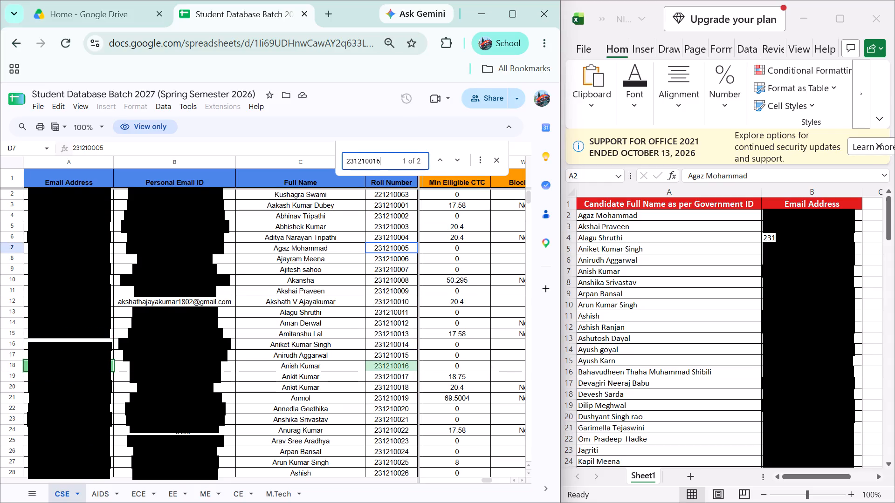
# Search the CSE sheet for the roll numbers of workbook candidates in rows 8 to 10, checking the row 10 email cell.
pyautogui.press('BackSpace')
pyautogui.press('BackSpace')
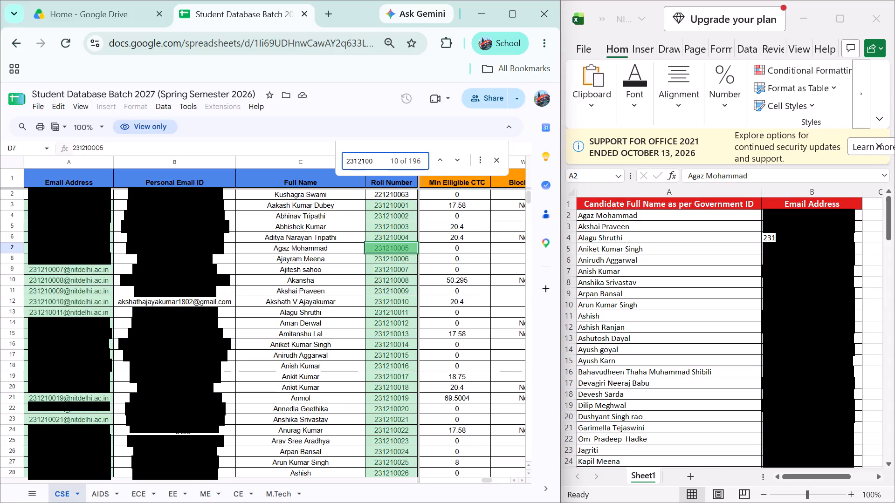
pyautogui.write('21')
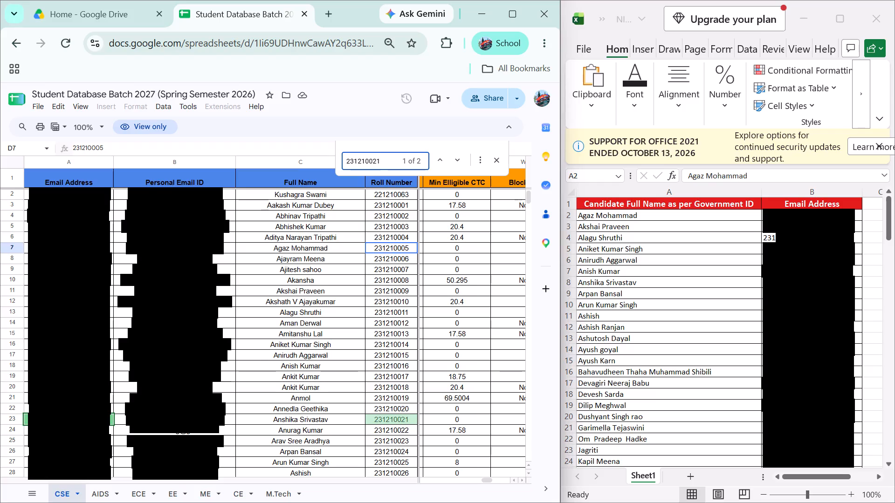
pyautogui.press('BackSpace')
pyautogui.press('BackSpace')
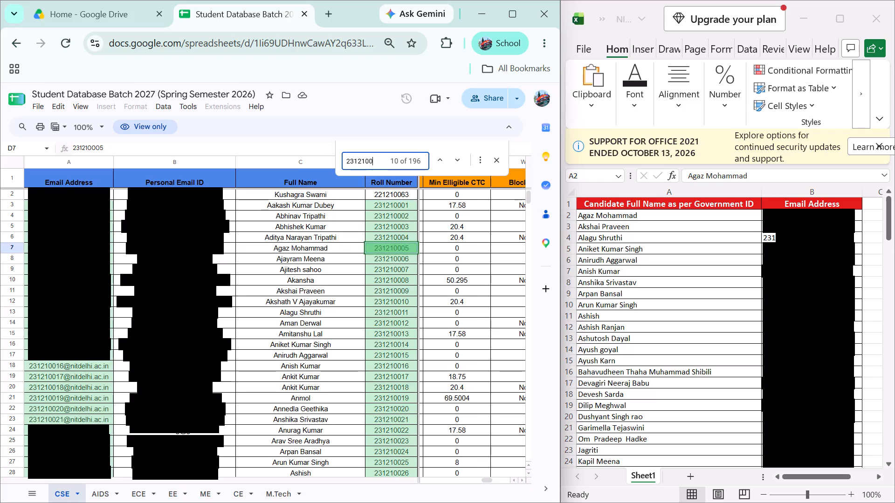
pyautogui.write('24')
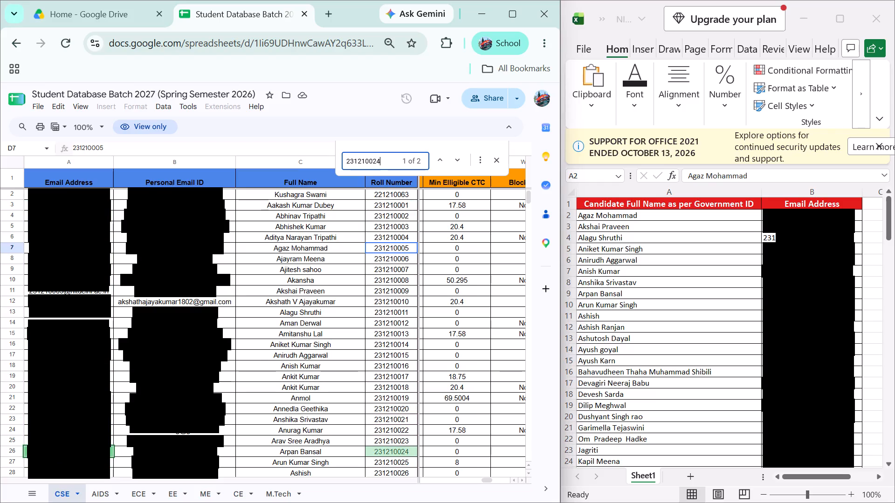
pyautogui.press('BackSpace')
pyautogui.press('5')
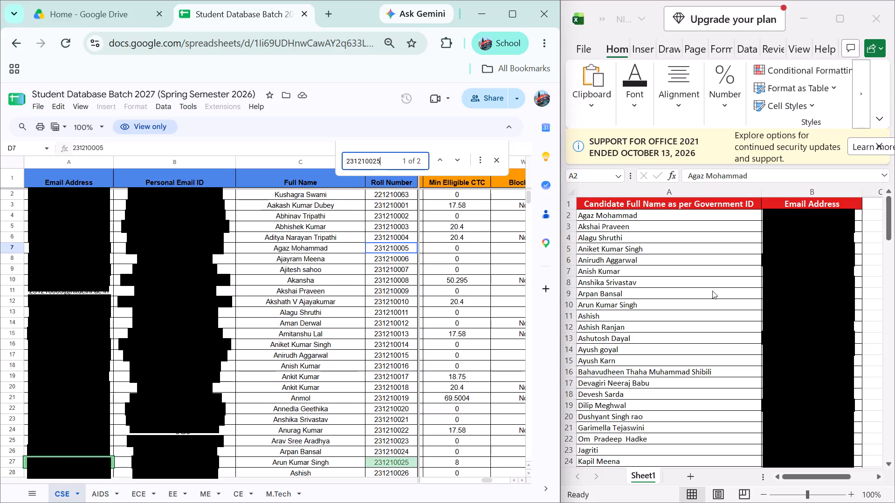
pyautogui.click(786, 306)
pyautogui.click(771, 304)
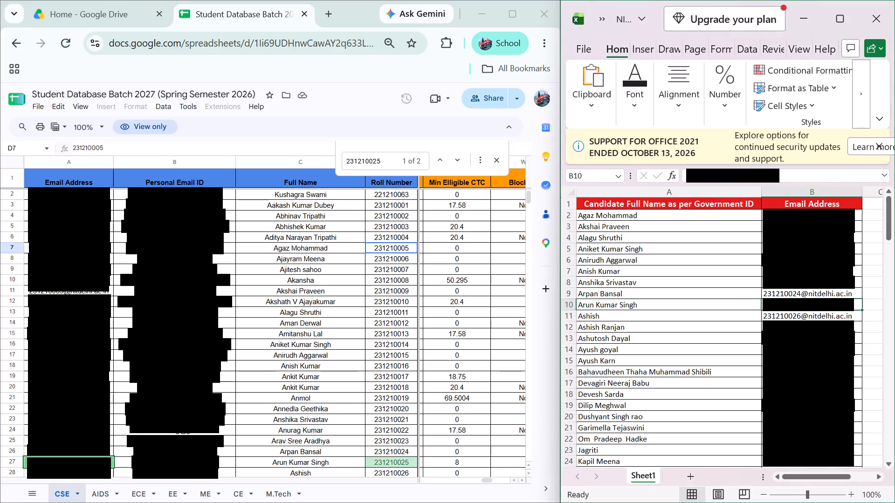
# Search the CSE sheet one by one for the roll numbers of the candidates in workbook rows 11 to 14.
pyautogui.click(384, 161)
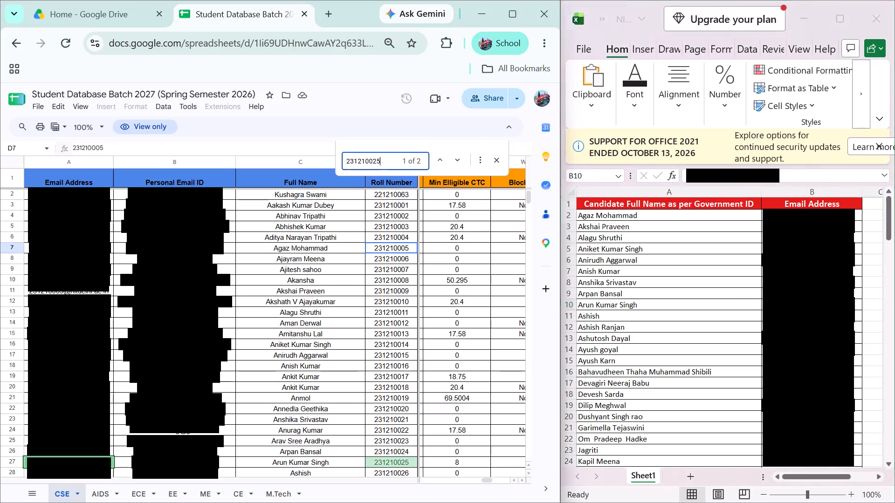
pyautogui.press('BackSpace')
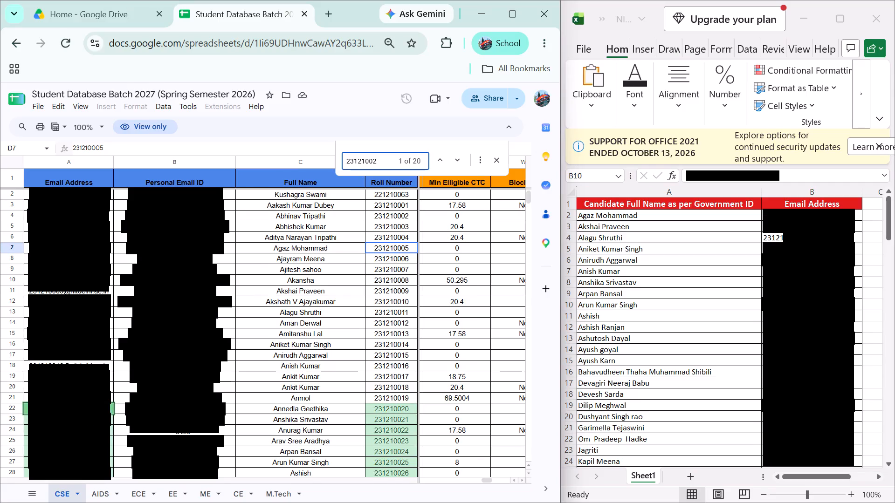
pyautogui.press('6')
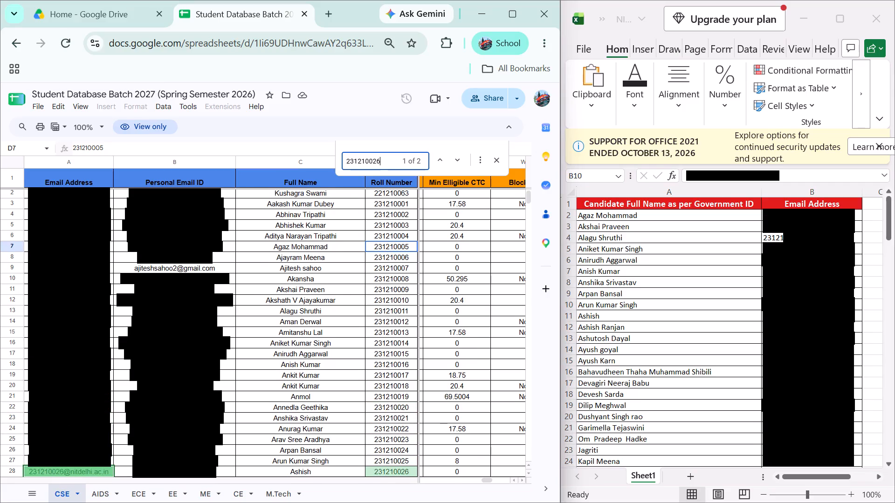
pyautogui.press('BackSpace')
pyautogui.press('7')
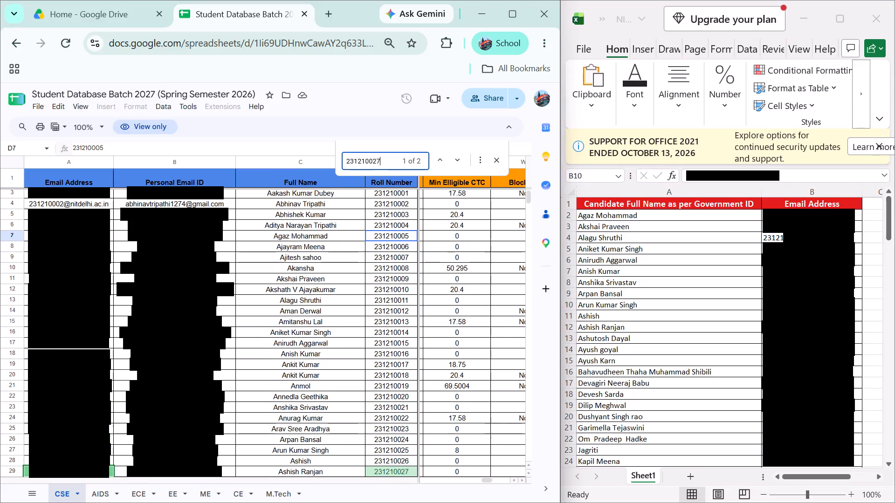
pyautogui.press('BackSpace')
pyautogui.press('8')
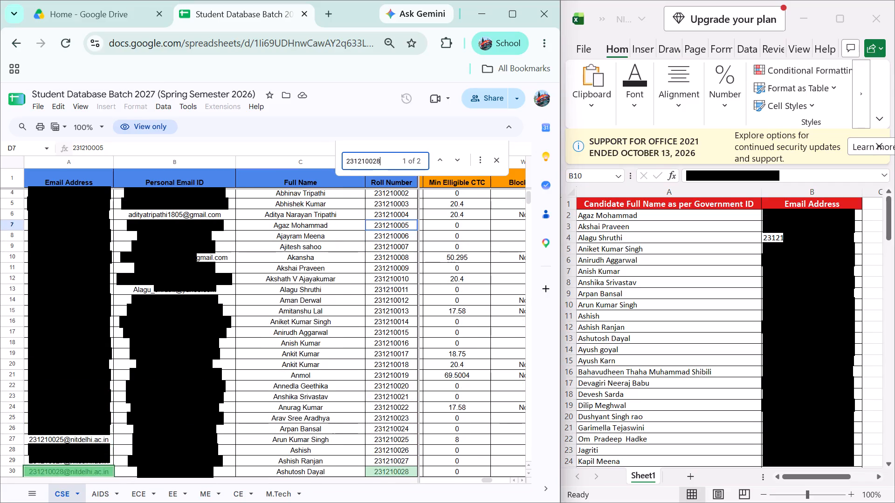
pyautogui.press('BackSpace')
pyautogui.press('BackSpace')
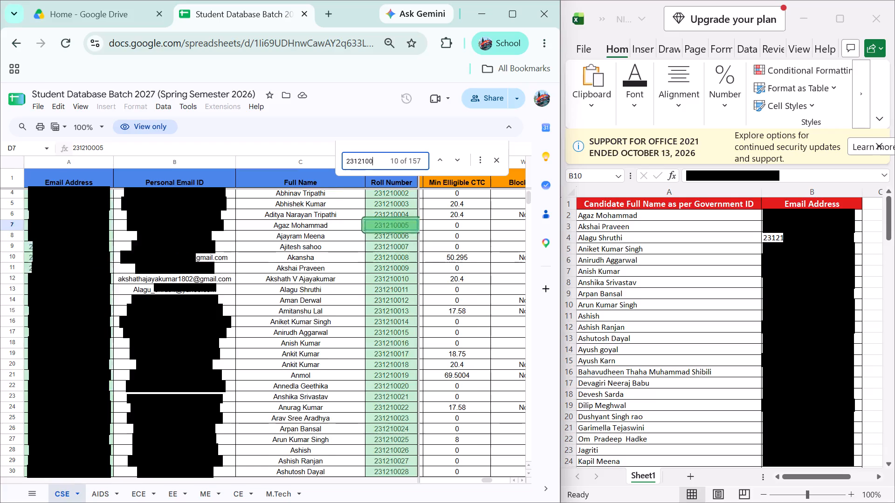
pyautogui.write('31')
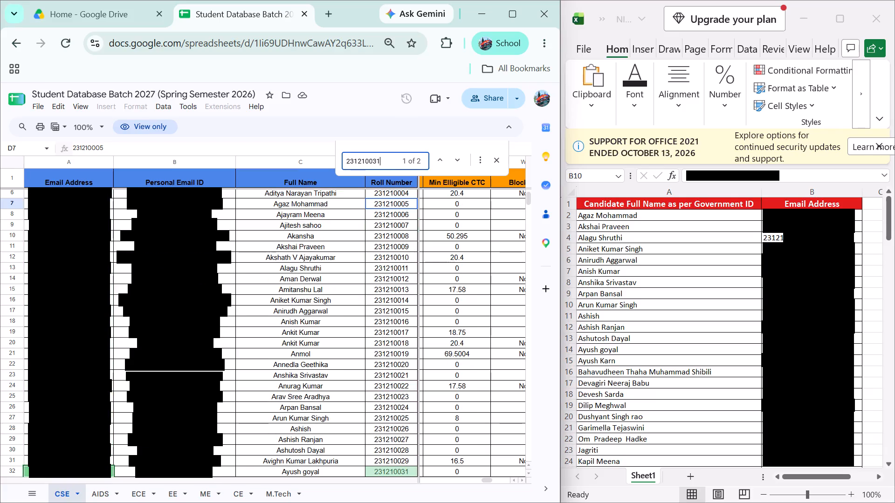
# Search the CSE sheet one by one for the roll numbers of the candidates in workbook rows 15 and 17 to 19.
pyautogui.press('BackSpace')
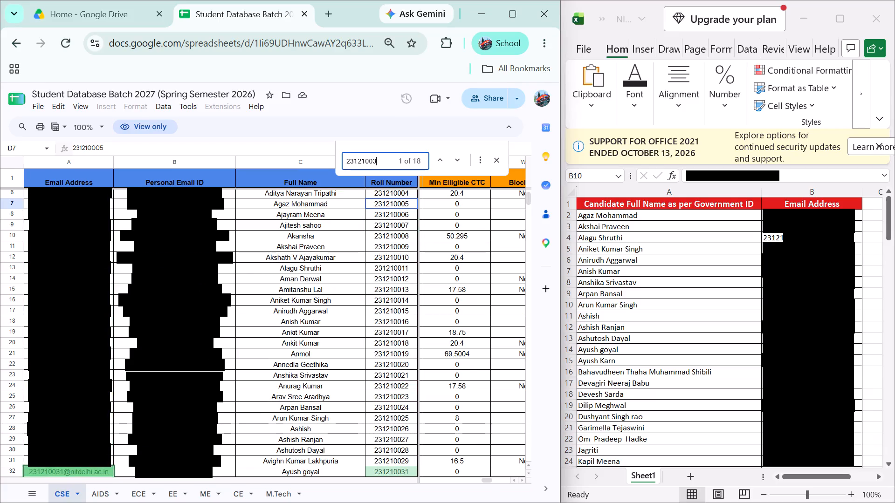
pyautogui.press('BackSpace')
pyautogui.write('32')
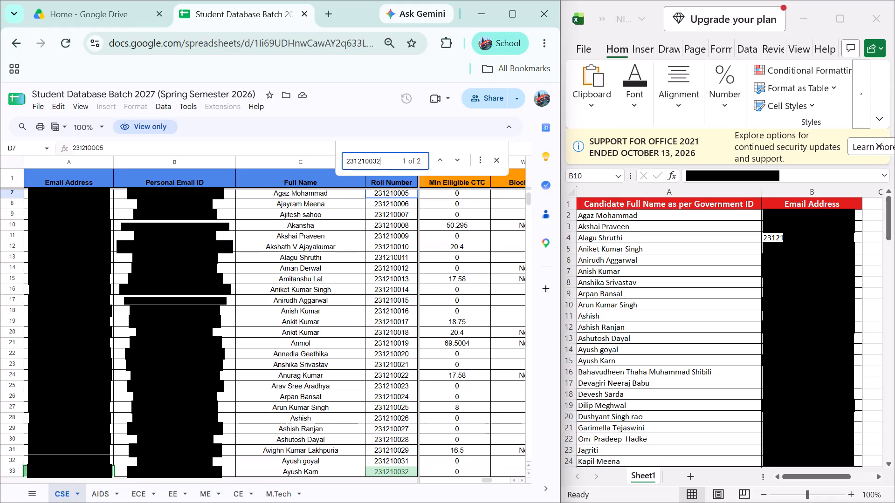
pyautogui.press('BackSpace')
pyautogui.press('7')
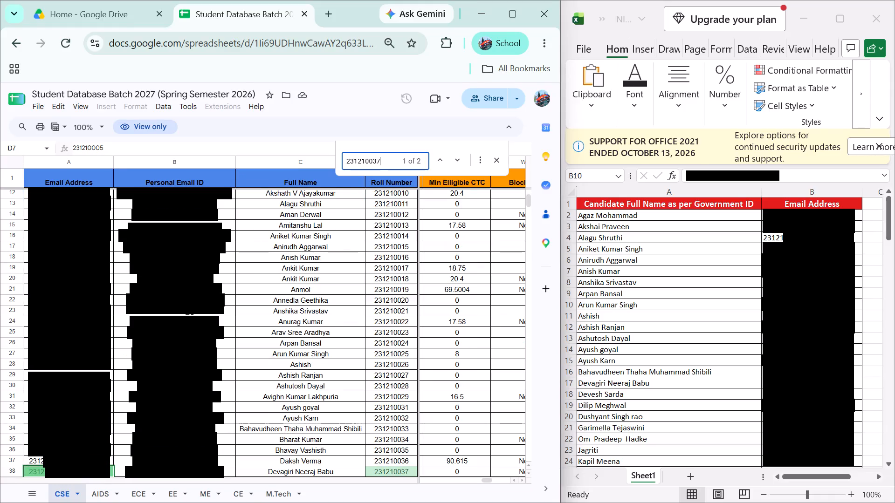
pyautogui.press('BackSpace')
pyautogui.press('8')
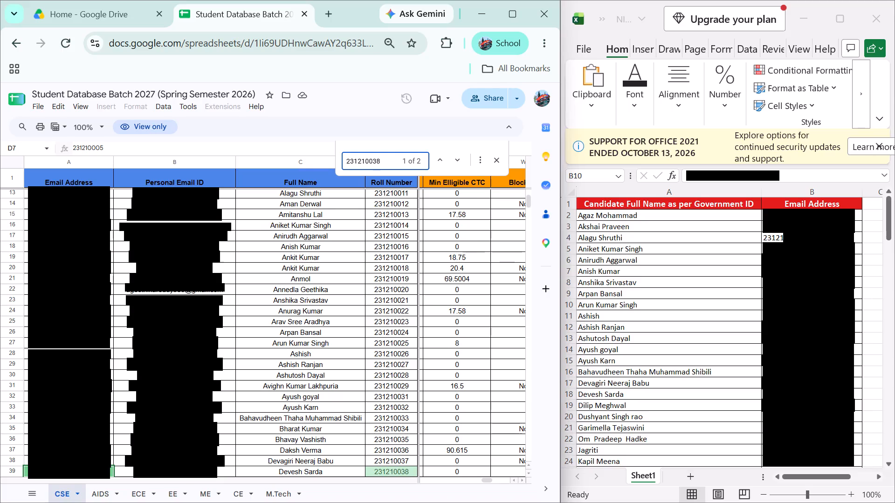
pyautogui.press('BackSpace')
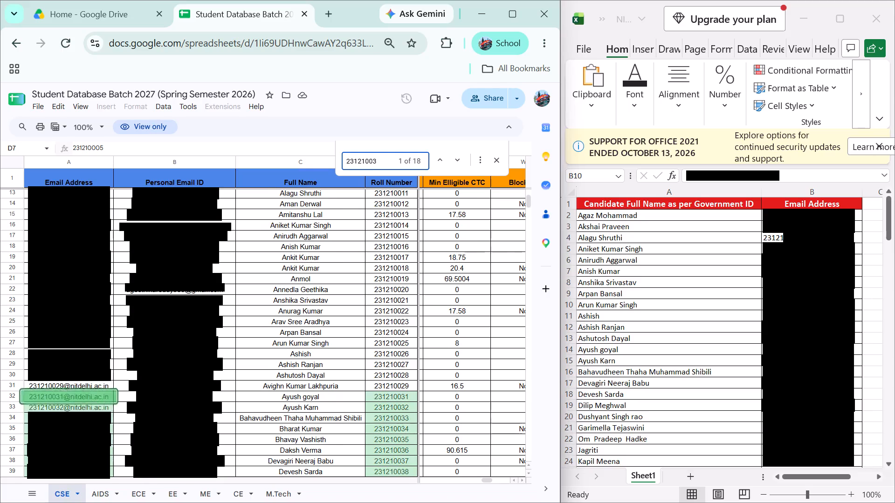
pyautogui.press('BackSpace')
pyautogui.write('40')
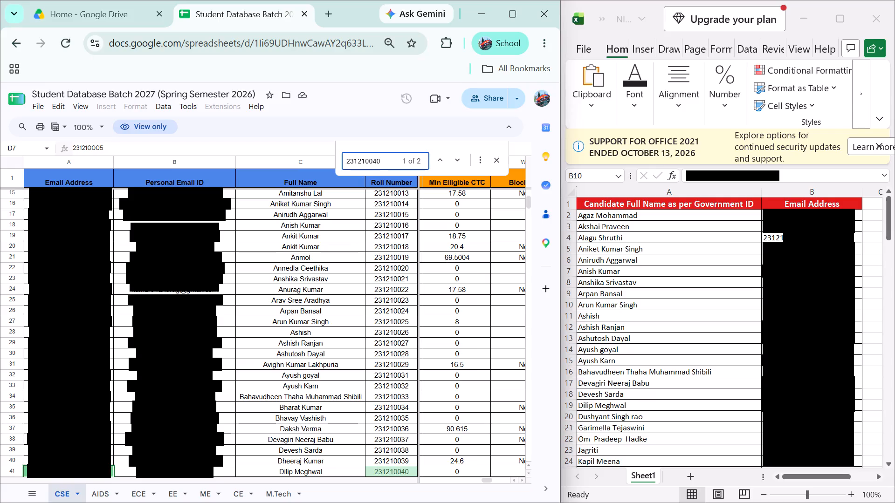
# Search the CSE sheet one by one for the roll numbers of the candidates in workbook rows 20 to 24.
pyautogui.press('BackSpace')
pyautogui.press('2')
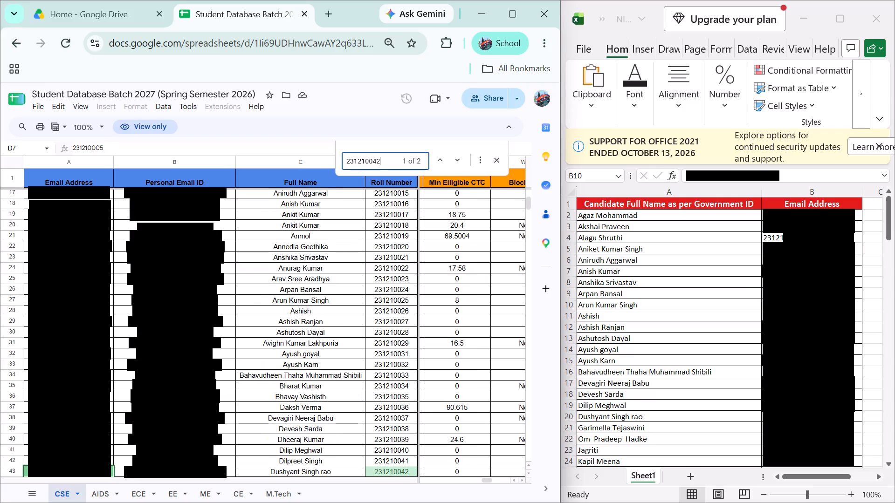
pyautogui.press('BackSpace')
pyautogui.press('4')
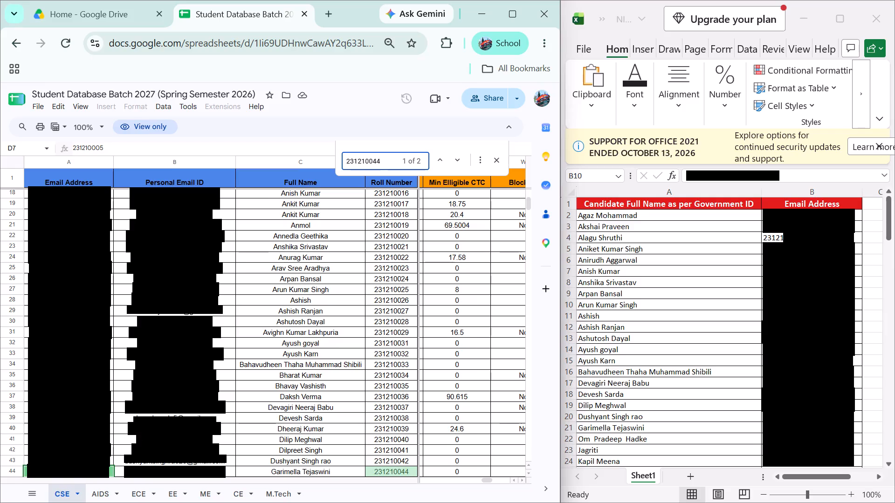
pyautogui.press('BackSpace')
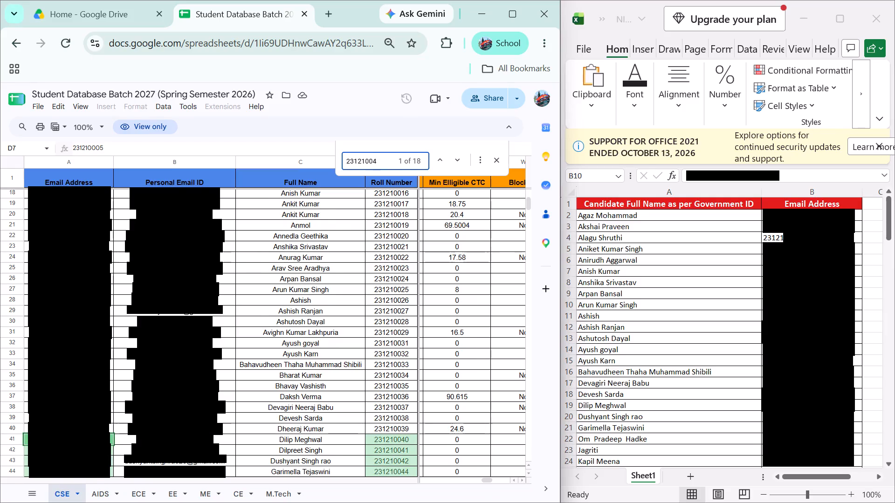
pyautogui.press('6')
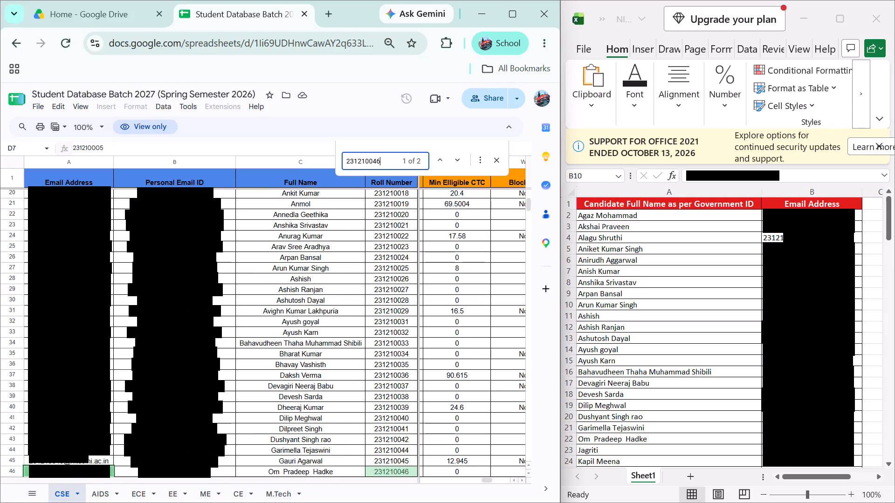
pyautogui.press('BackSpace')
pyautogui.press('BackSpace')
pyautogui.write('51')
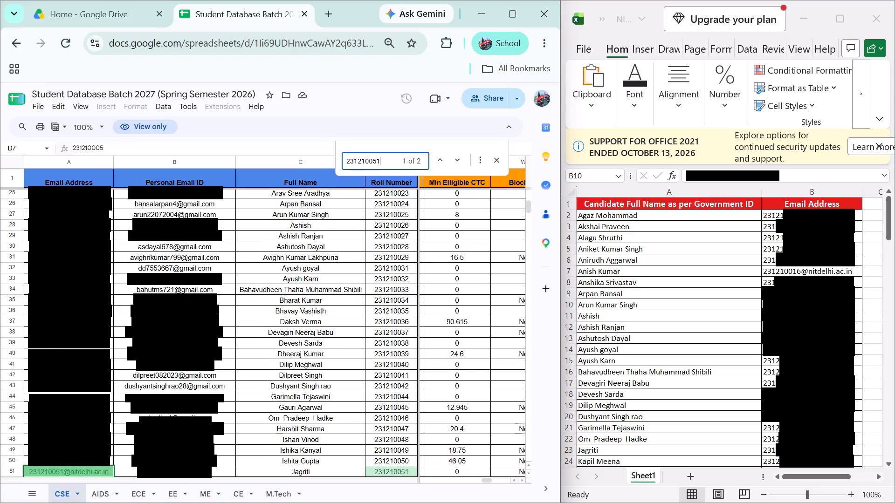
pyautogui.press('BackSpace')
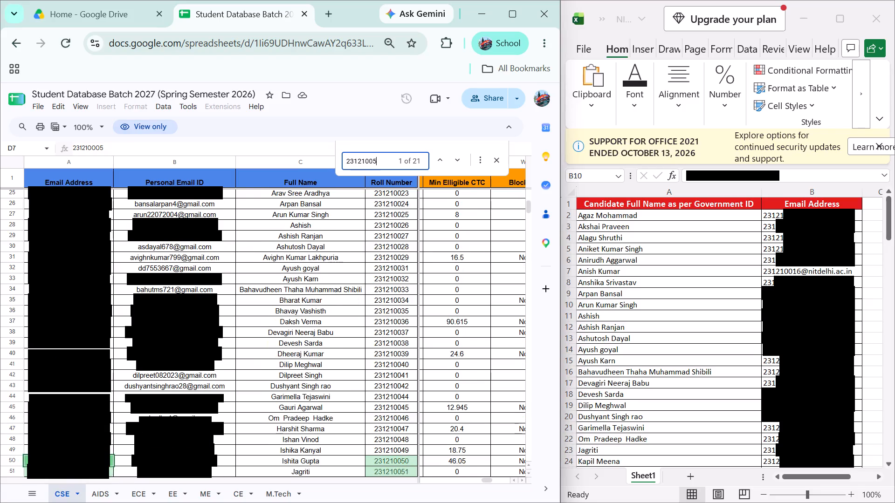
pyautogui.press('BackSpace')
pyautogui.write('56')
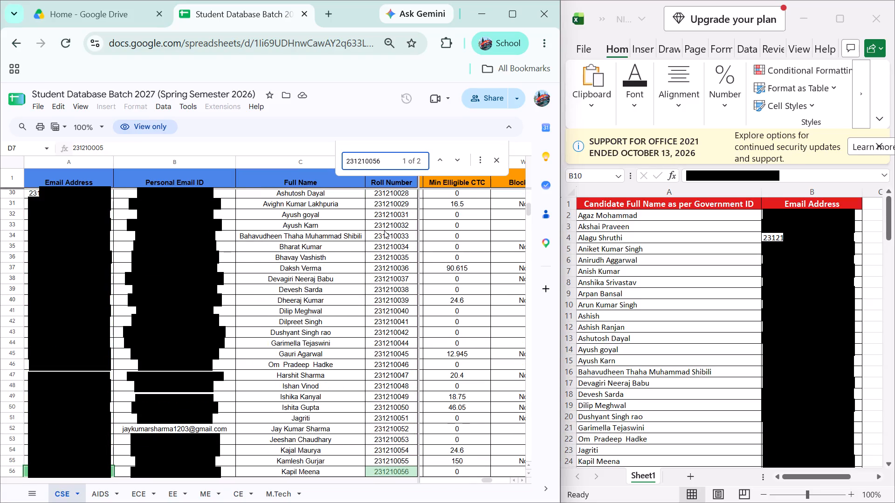
# Search the CSE sheet for the roll numbers of workbook candidates in rows 25 and 26, selecting the row 26 candidate's Min Elligible CTC cell.
pyautogui.scroll(-4, 359, 350)
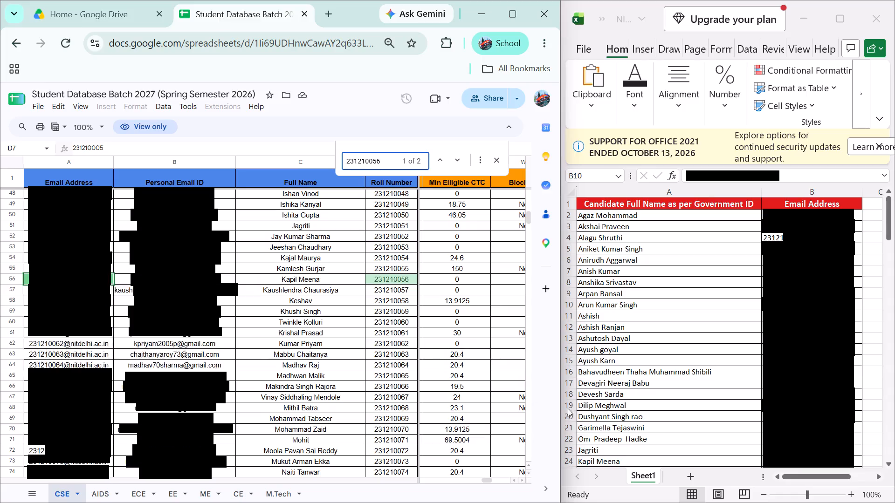
pyautogui.scroll(-3, 708, 451)
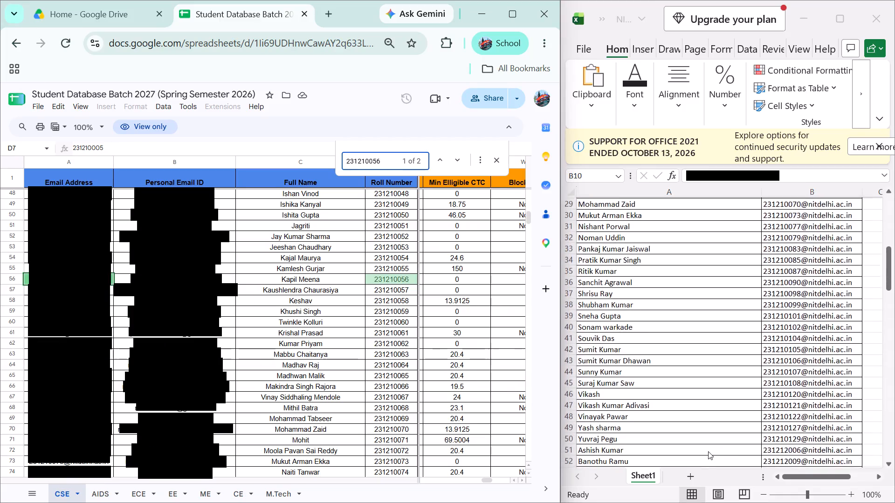
pyautogui.scroll(-1, 708, 451)
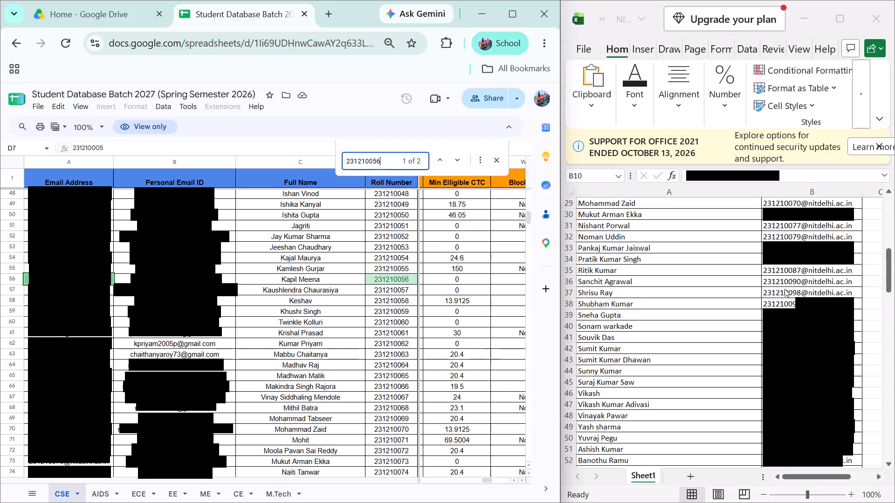
pyautogui.scroll(1, 786, 276)
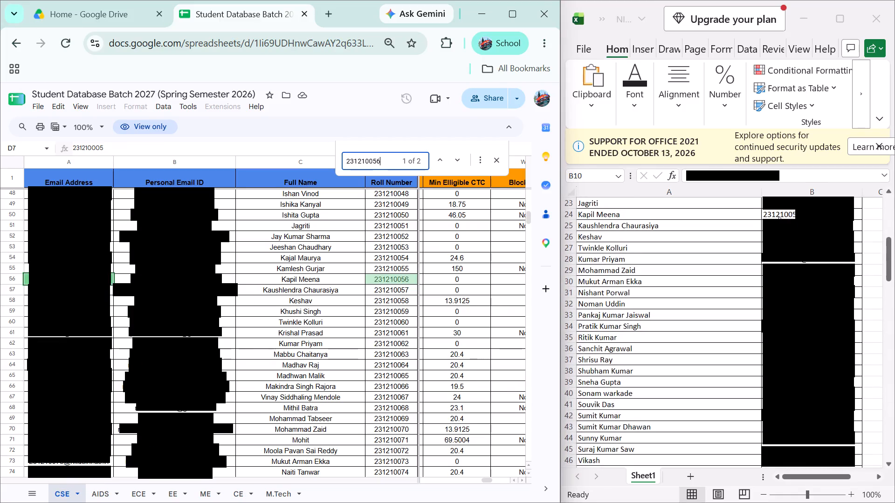
pyautogui.click(778, 216)
pyautogui.click(778, 216)
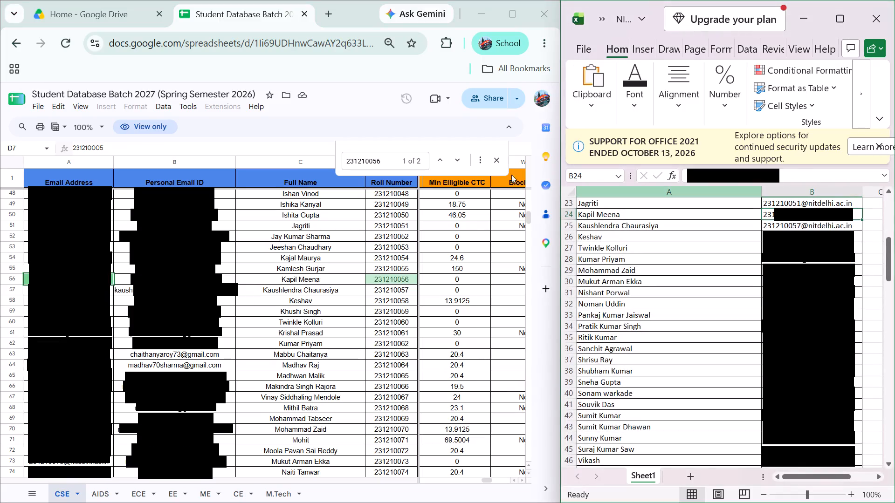
pyautogui.click(379, 165)
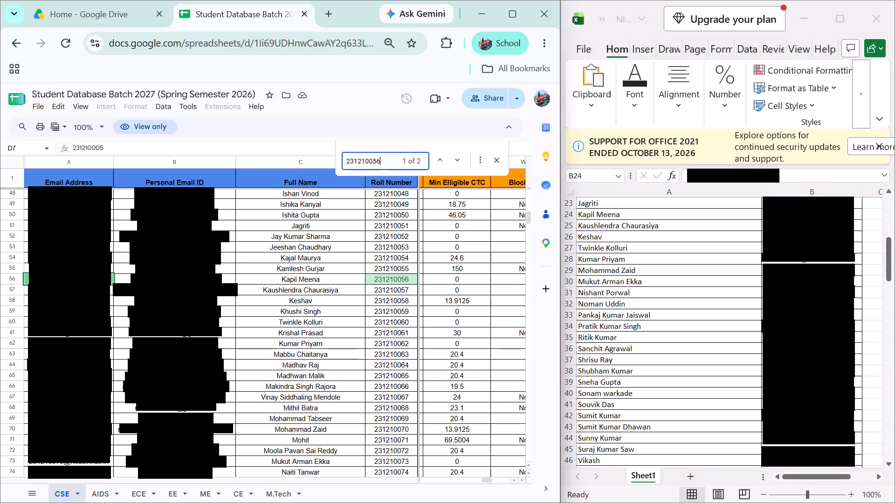
pyautogui.press('BackSpace')
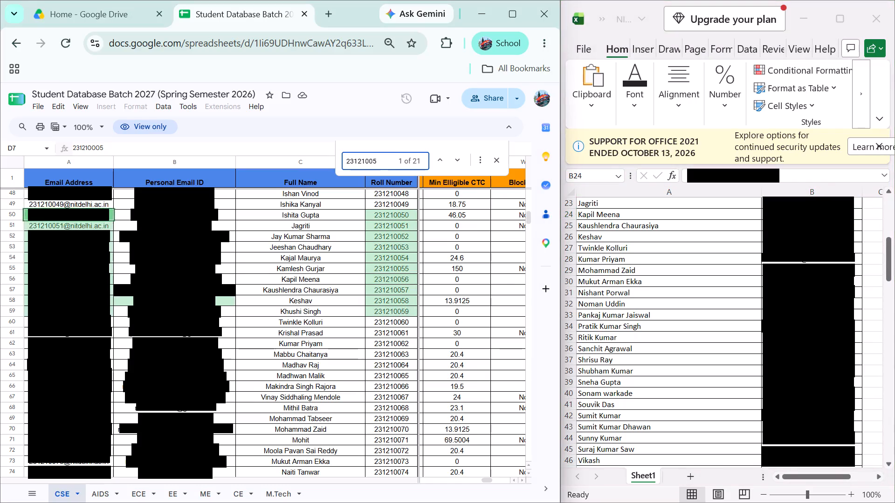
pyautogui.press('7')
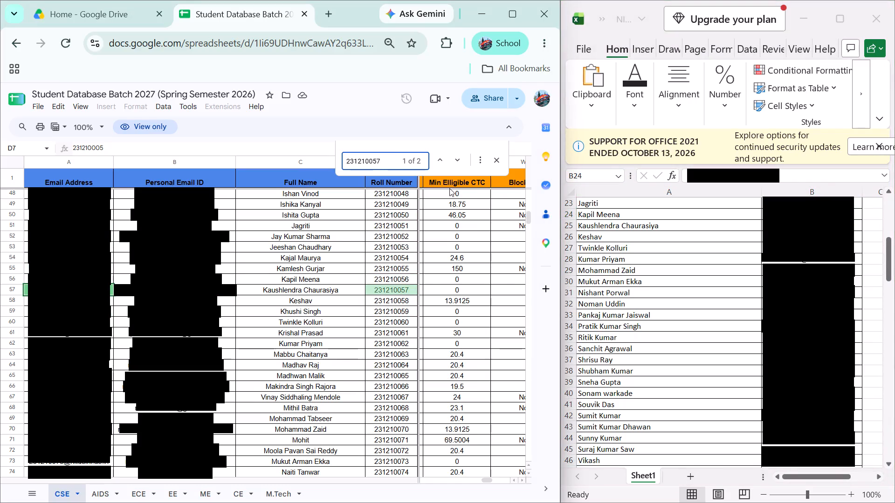
pyautogui.press('BackSpace')
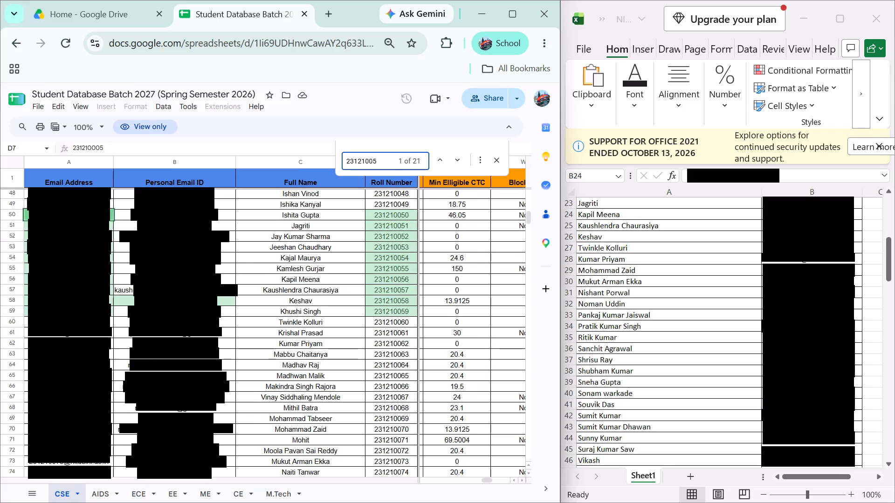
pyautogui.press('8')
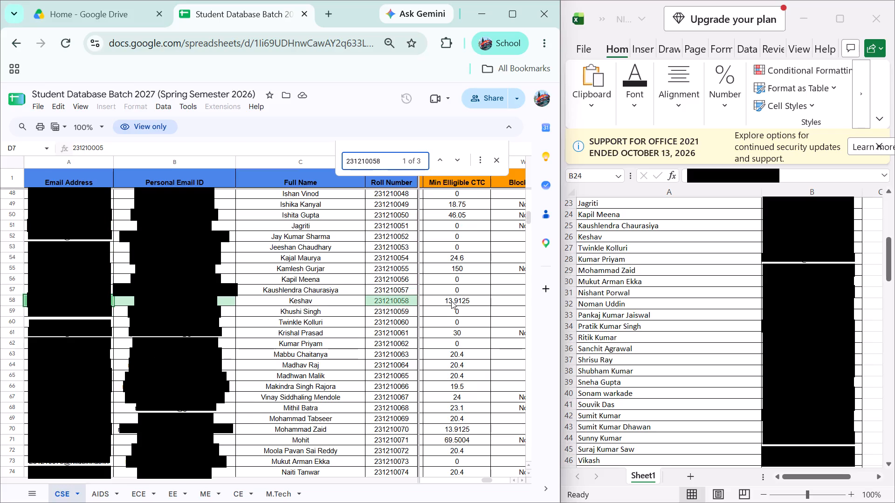
pyautogui.click(452, 301)
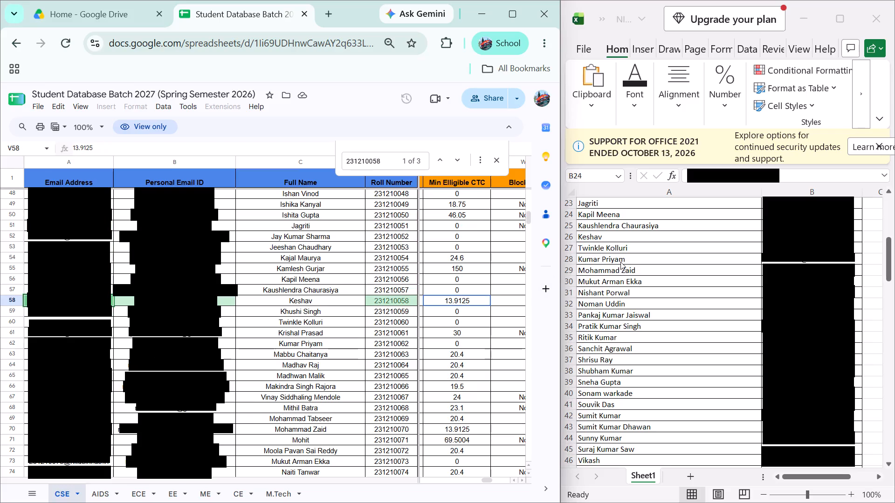
# Mark the candidate in workbook row 26 by entering B in cell C26, beside the email address.
pyautogui.click(570, 236)
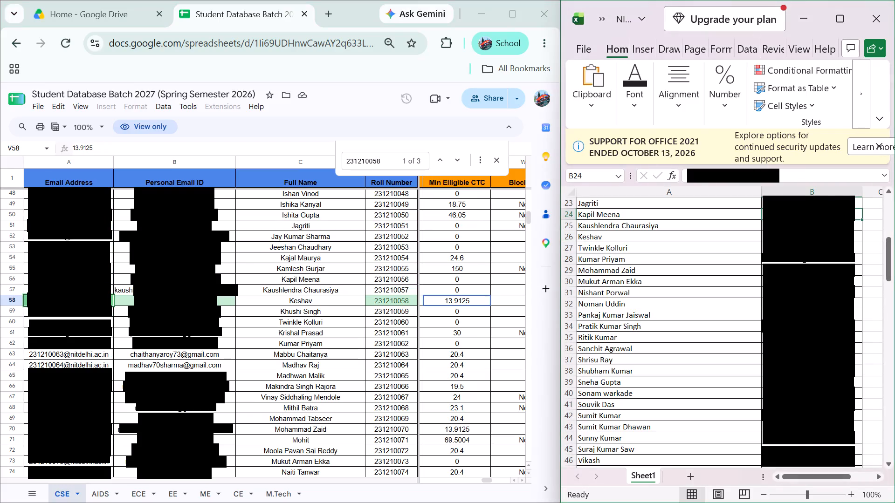
pyautogui.doubleClick(645, 241)
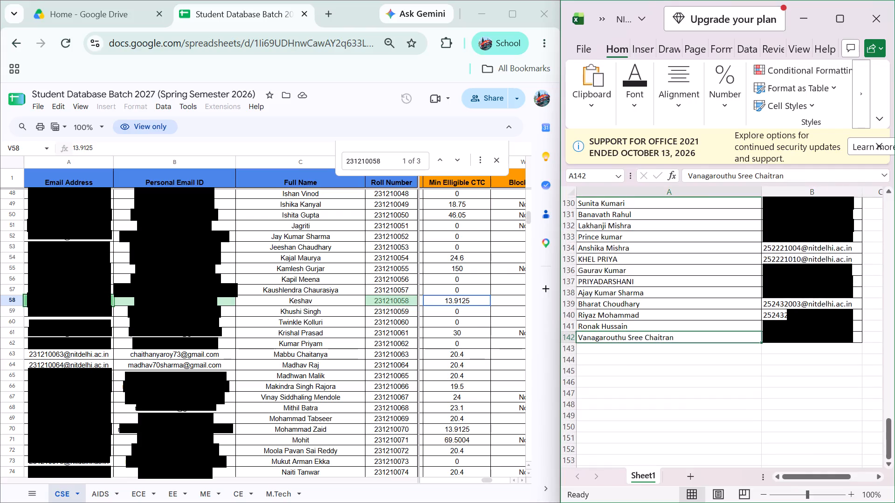
pyautogui.scroll(5, 688, 322)
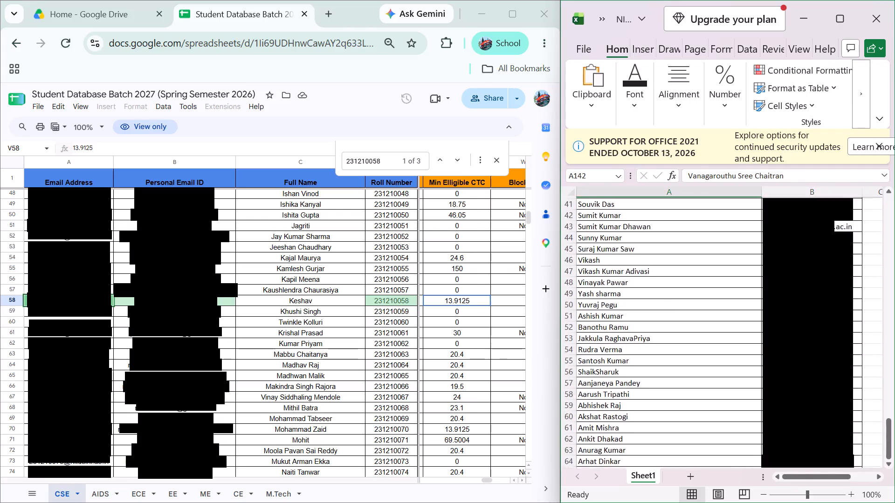
pyautogui.scroll(5, 688, 322)
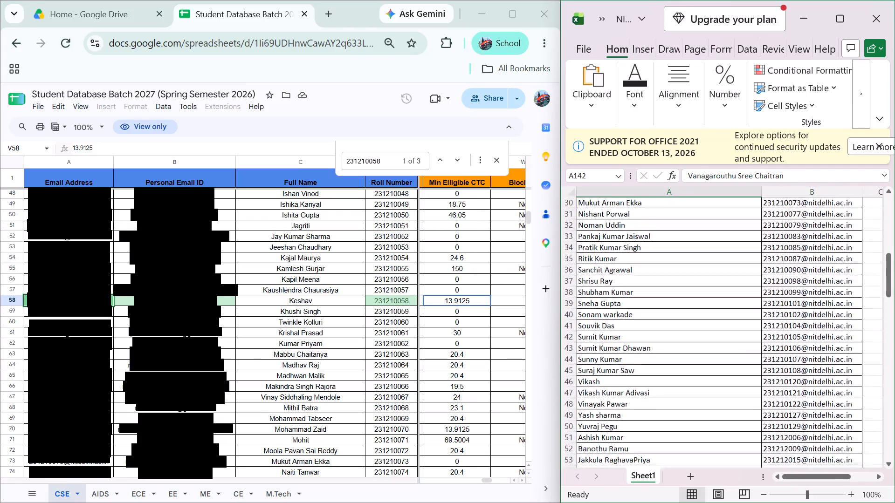
pyautogui.scroll(2, 725, 280)
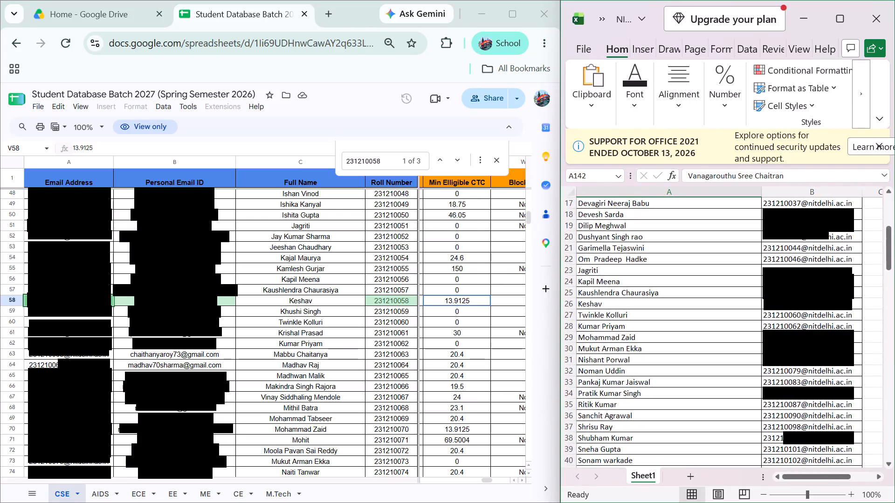
pyautogui.click(781, 310)
pyautogui.hscroll(-1, 781, 310)
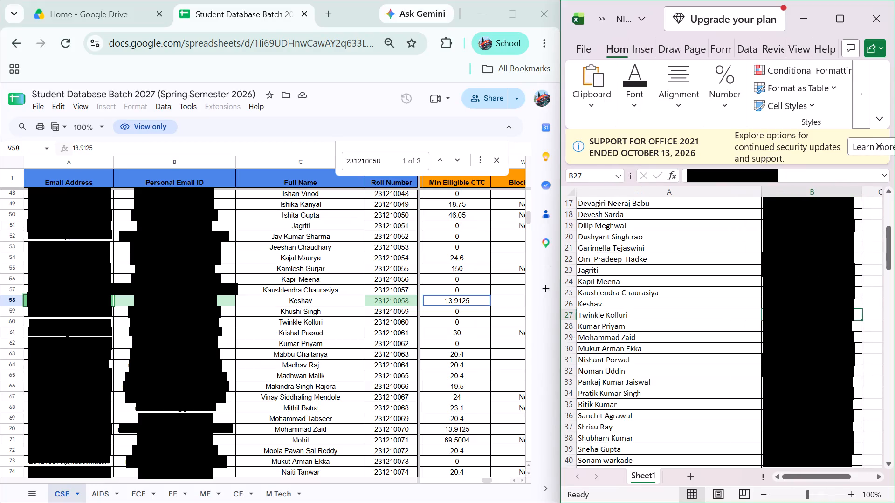
pyautogui.click(725, 304)
pyautogui.hscroll(-1, 725, 304)
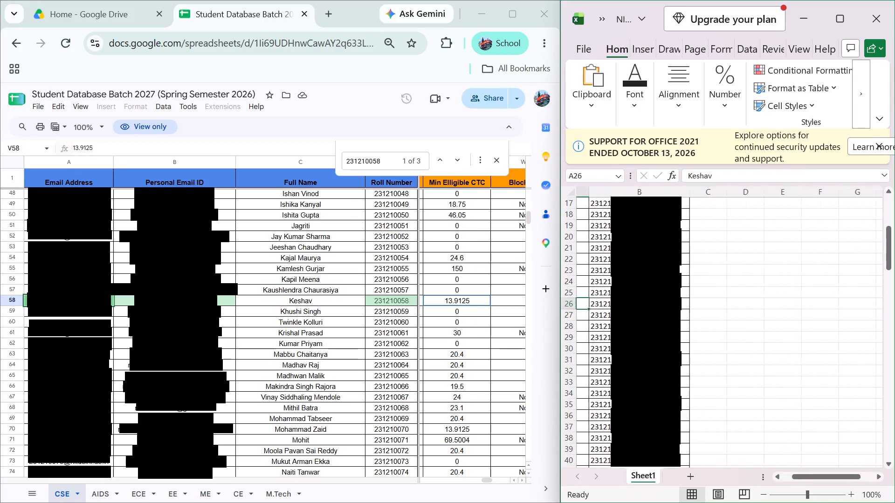
pyautogui.click(694, 306)
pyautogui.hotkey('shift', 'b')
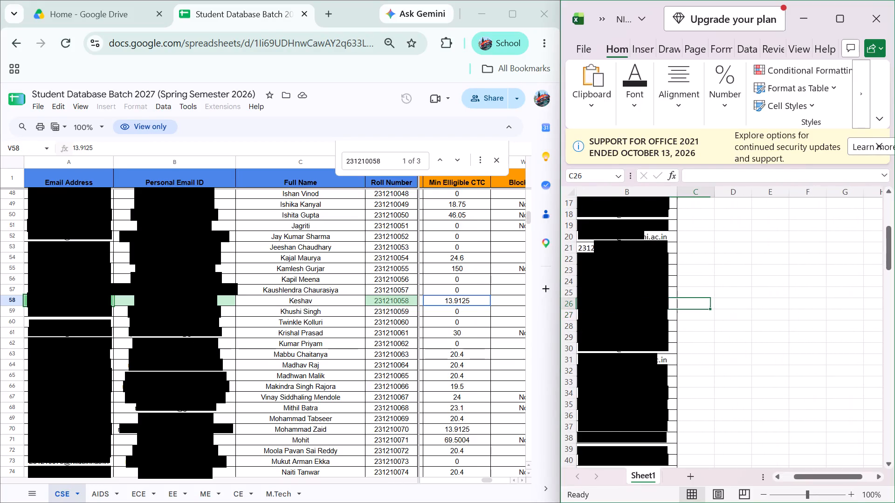
pyautogui.hscroll(7, 693, 309)
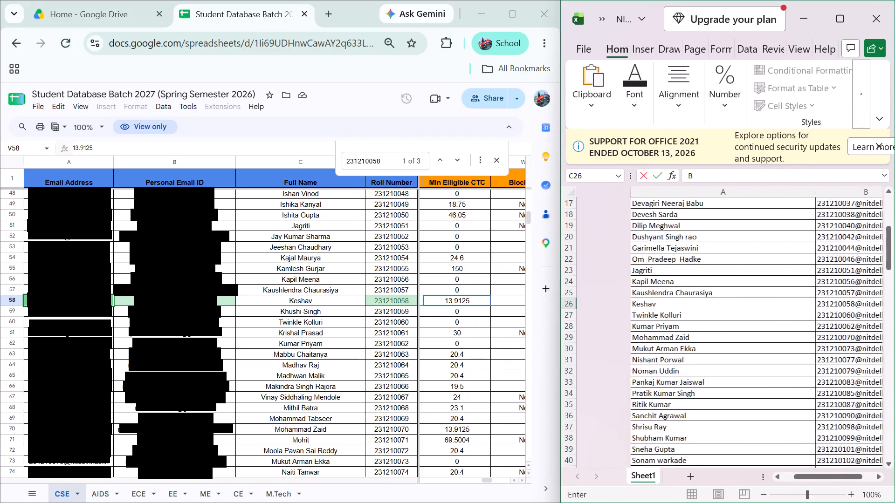
pyautogui.click(626, 305)
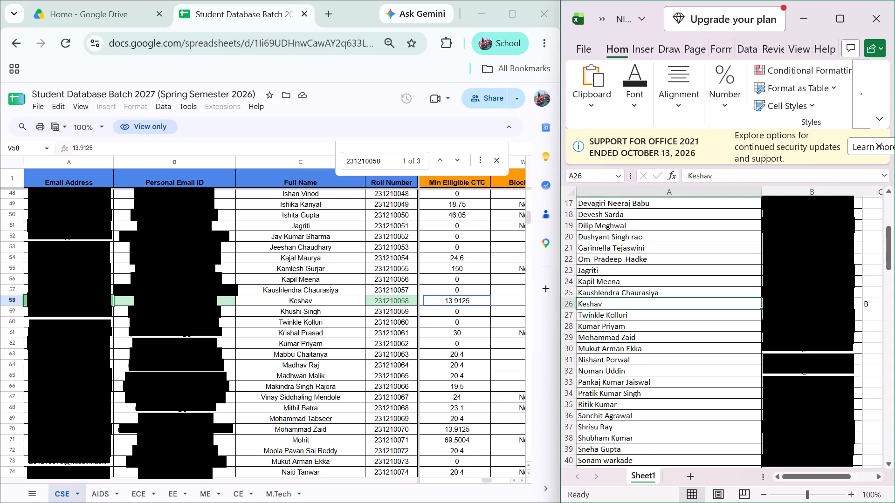
# Search the CSE sheet for the roll number of the candidate in workbook row 27.
pyautogui.click(391, 161)
pyautogui.press('BackSpace')
pyautogui.press('BackSpace')
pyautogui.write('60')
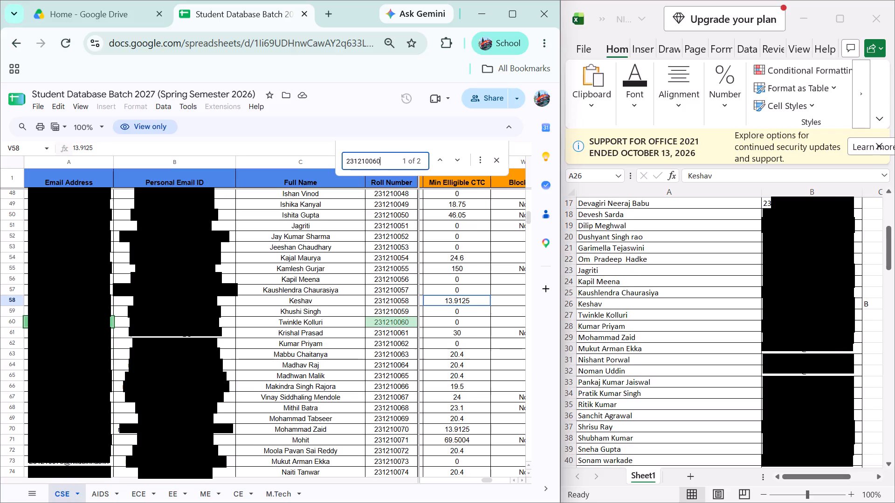
# Search the CSE sheet one by one for the roll numbers of the candidates in workbook rows 28 and 29.
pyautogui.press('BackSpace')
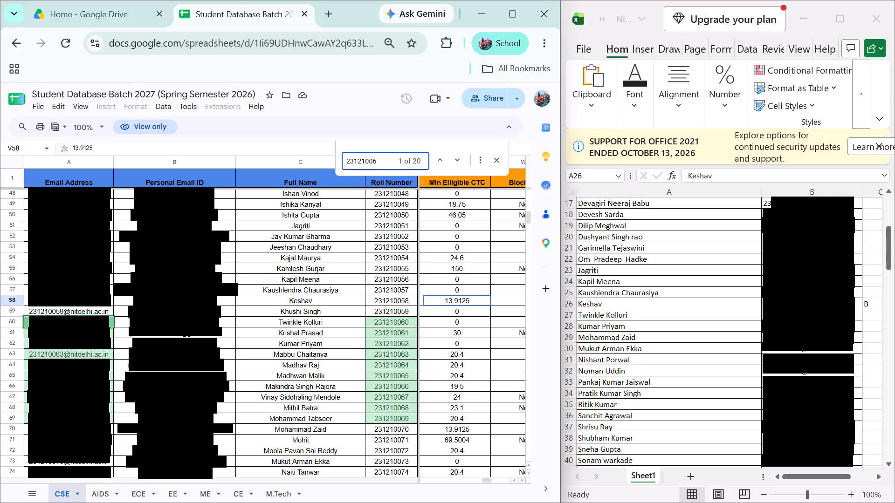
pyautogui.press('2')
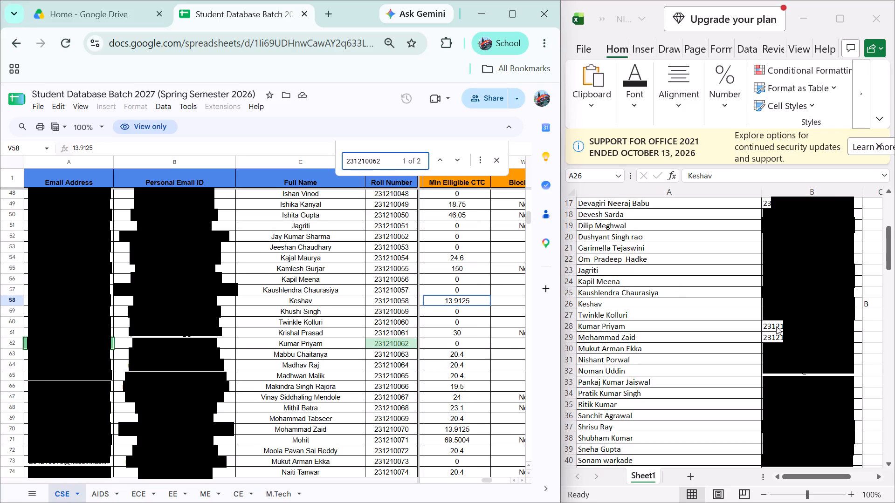
pyautogui.click(779, 325)
pyautogui.click(779, 325)
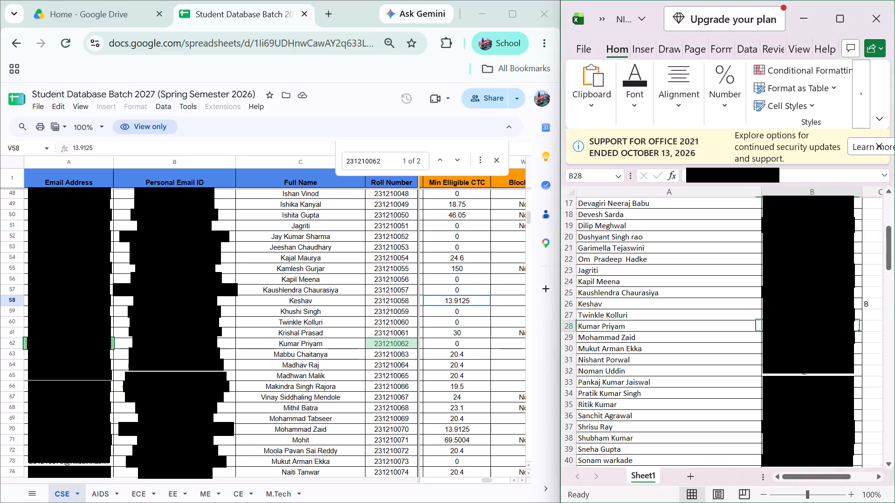
pyautogui.scroll(-1, 781, 327)
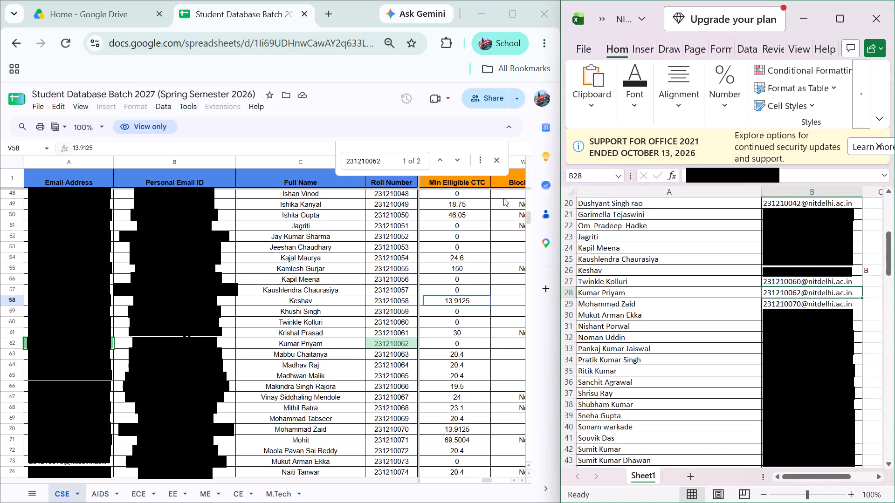
pyautogui.click(387, 163)
pyautogui.press('BackSpace')
pyautogui.press('BackSpace')
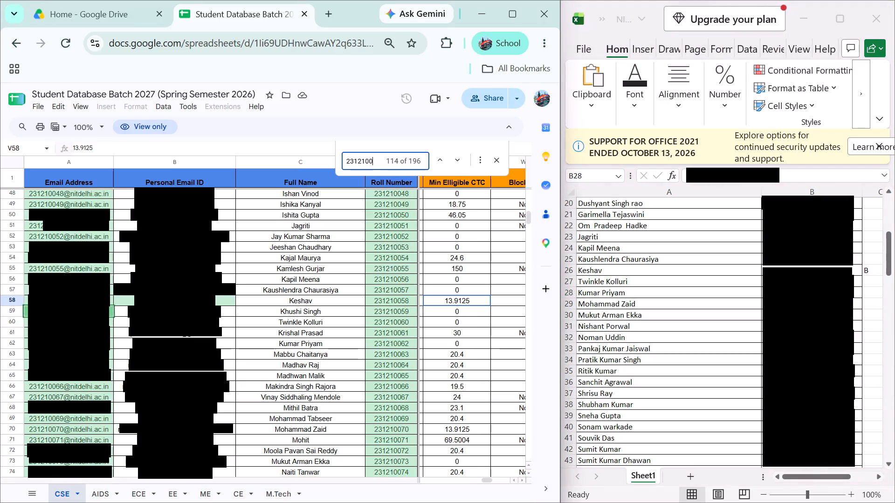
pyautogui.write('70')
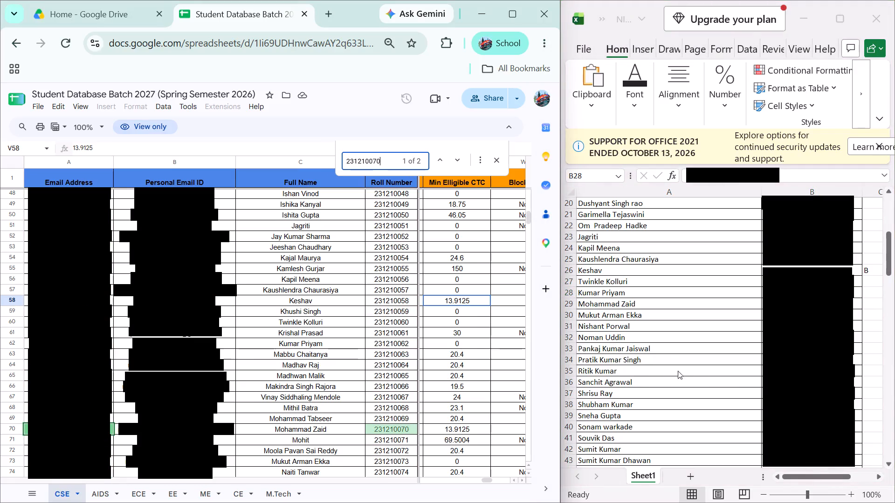
# Mark the candidate in workbook row 29 by entering B in cell C29, beside the email address.
pyautogui.click(788, 305)
pyautogui.hscroll(-1, 788, 305)
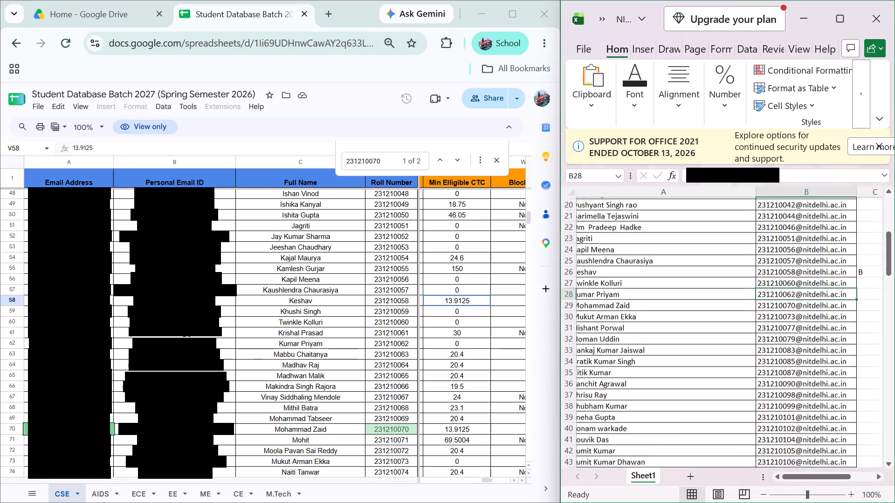
pyautogui.hscroll(-1, 788, 305)
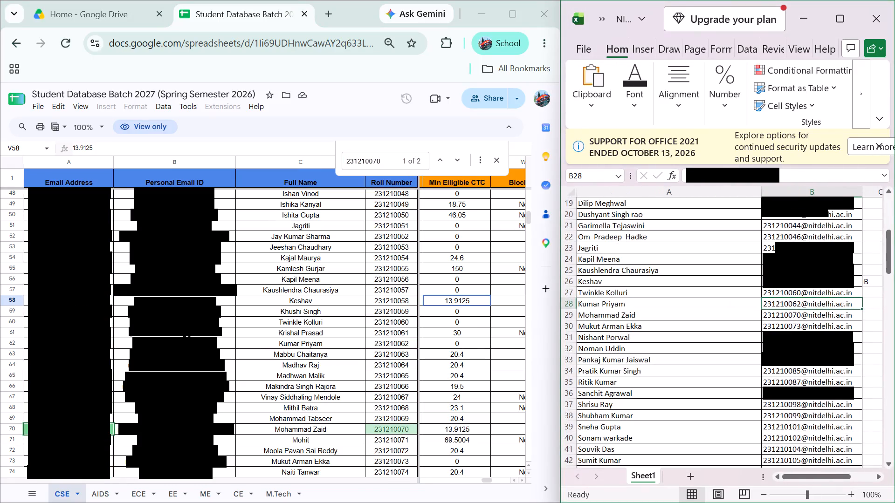
pyautogui.click(776, 317)
pyautogui.hscroll(-1, 776, 317)
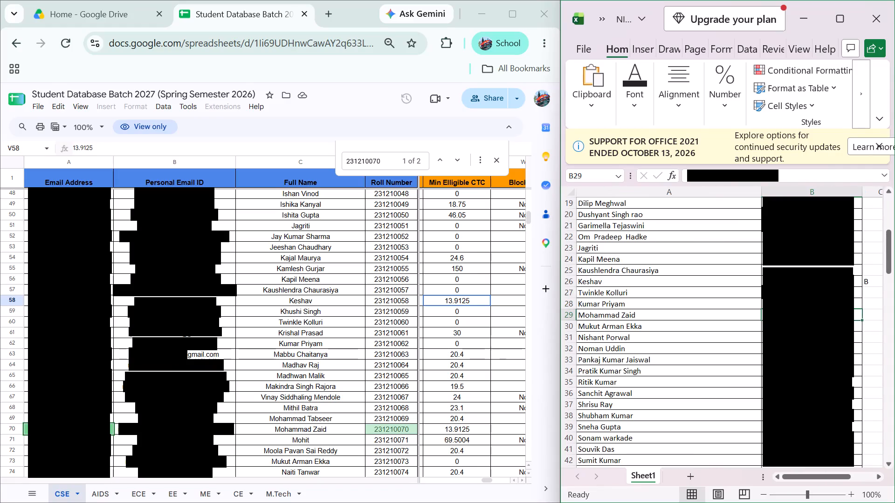
pyautogui.click(874, 317)
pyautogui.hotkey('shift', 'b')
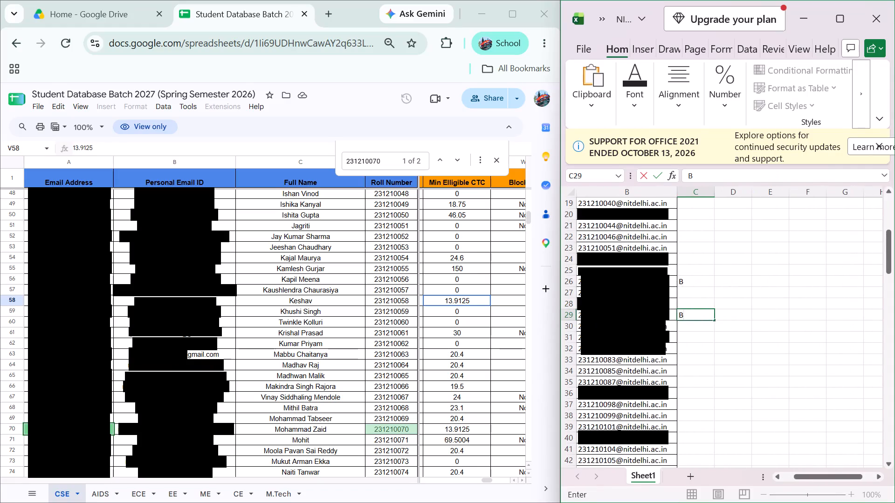
pyautogui.hscroll(2, 874, 317)
pyautogui.click(704, 329)
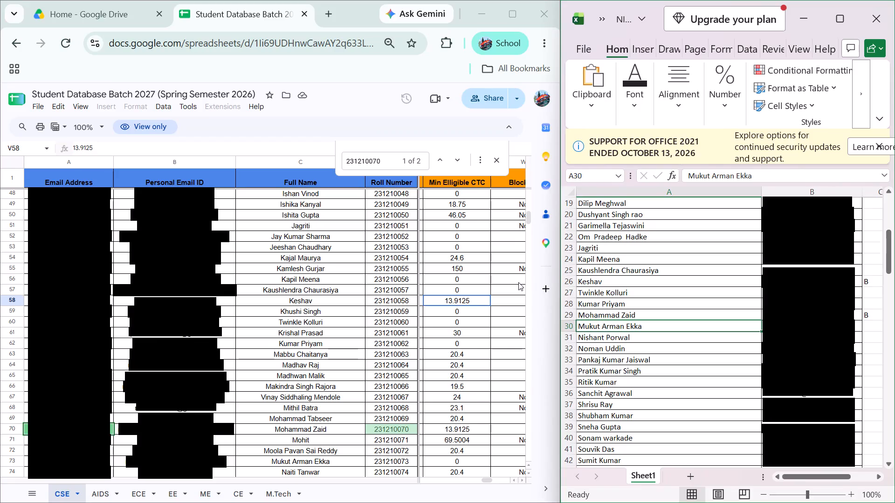
# Search the CSE sheet for the roll number of the candidate in workbook row 31 and view the Min Elligible CTC.
pyautogui.click(382, 155)
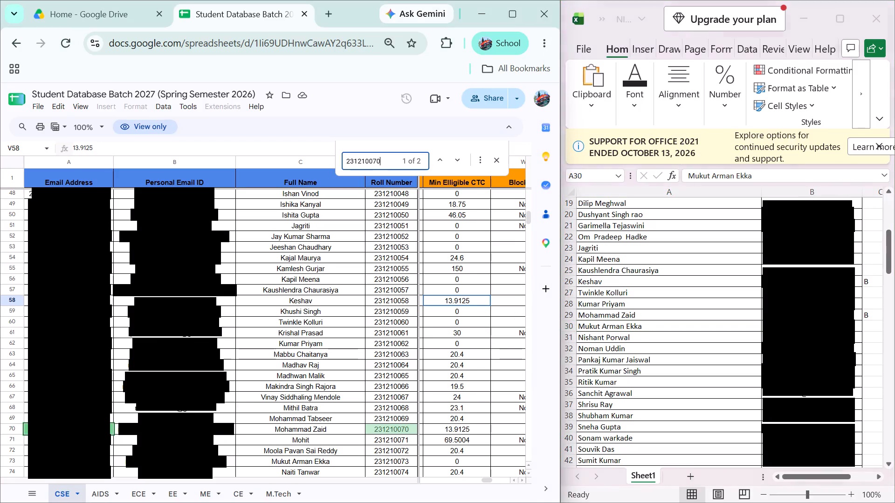
pyautogui.press('BackSpace')
pyautogui.press('BackSpace')
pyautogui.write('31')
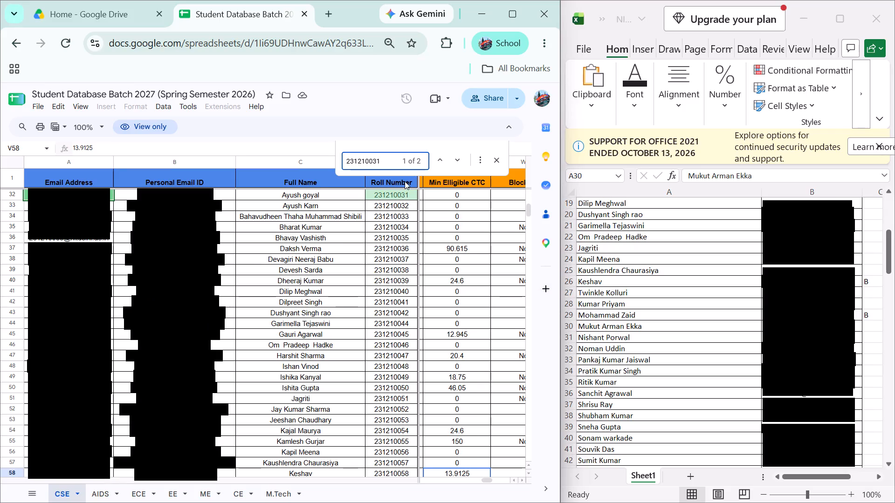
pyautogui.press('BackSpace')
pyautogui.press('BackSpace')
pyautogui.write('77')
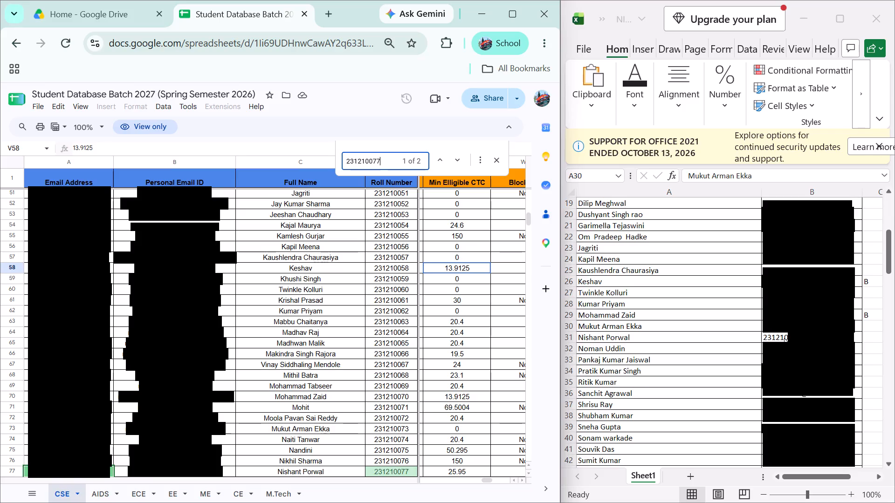
pyautogui.click(784, 338)
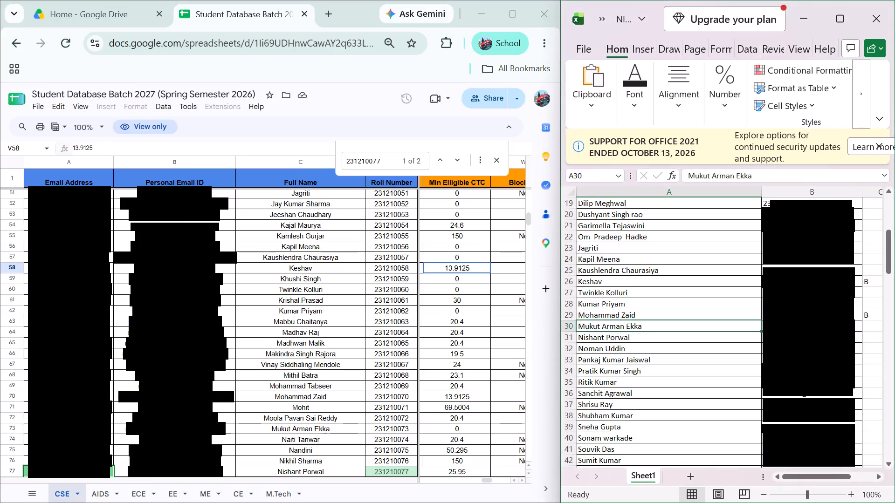
pyautogui.click(785, 339)
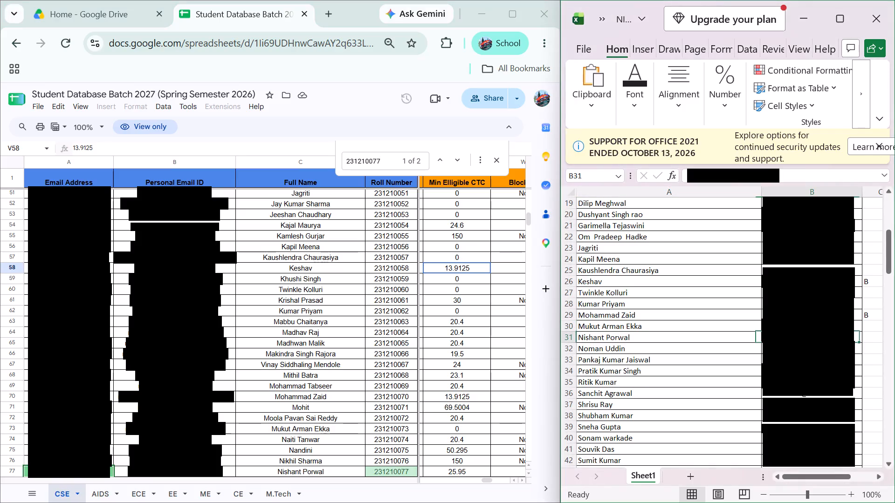
pyautogui.scroll(-1, 456, 409)
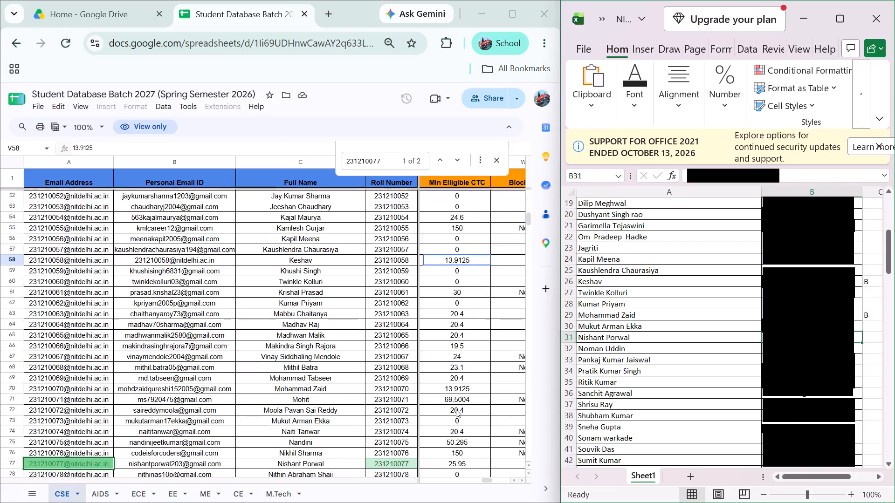
pyautogui.scroll(-1, 456, 409)
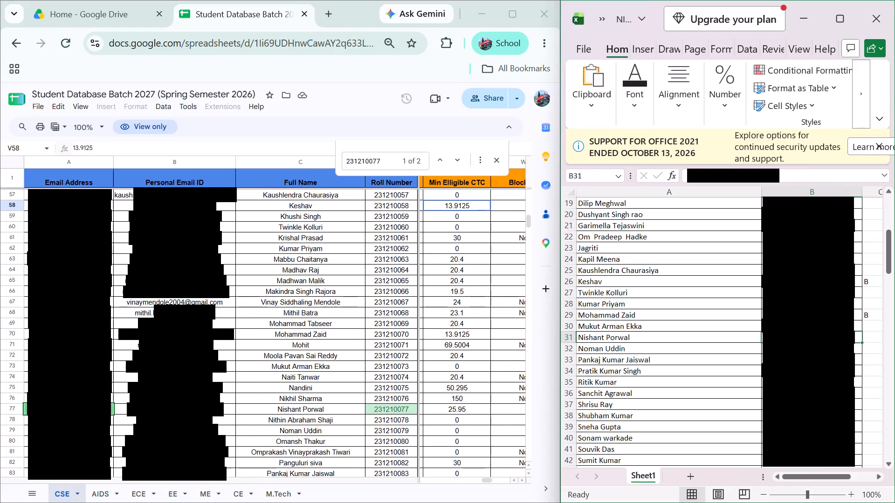
# Mark the candidate in workbook row 31 by entering an uppercase B in cell C31.
pyautogui.click(871, 339)
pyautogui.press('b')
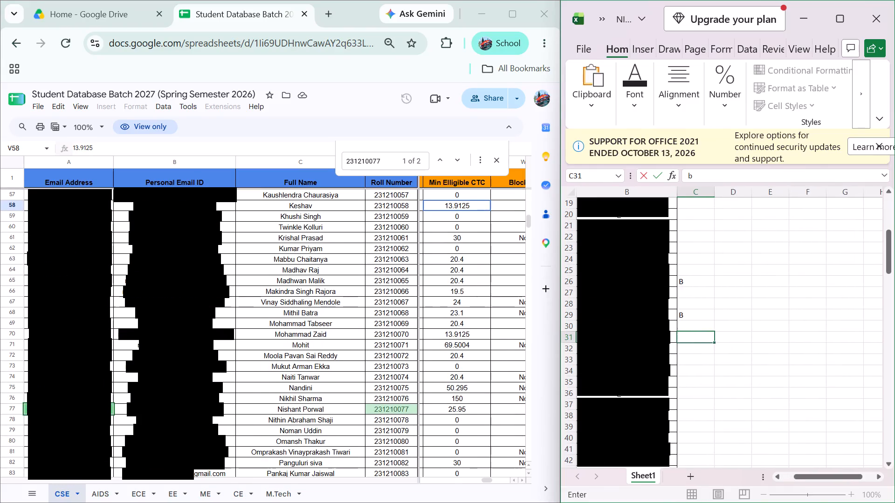
pyautogui.press('Return')
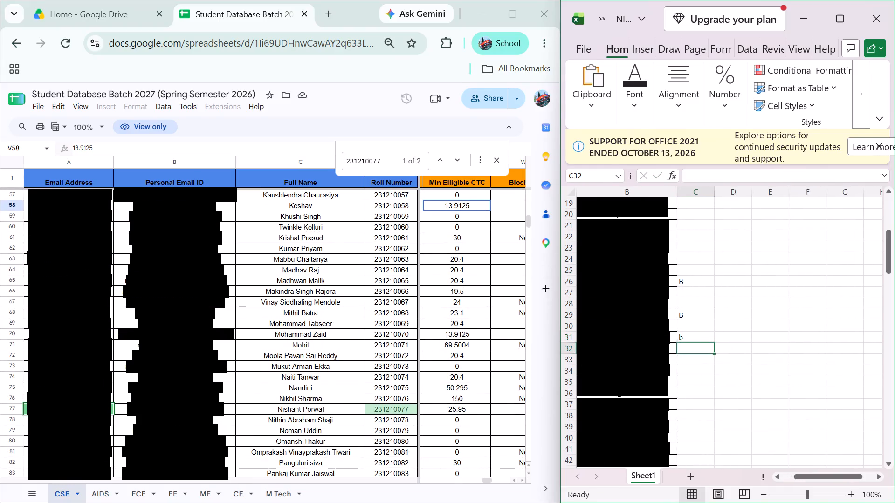
pyautogui.click(710, 340)
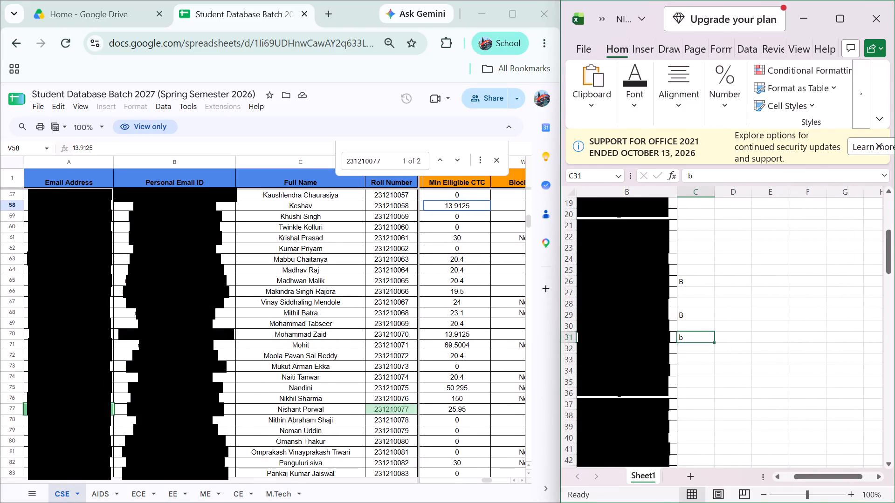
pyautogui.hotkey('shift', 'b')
pyautogui.hscroll(4, 710, 340)
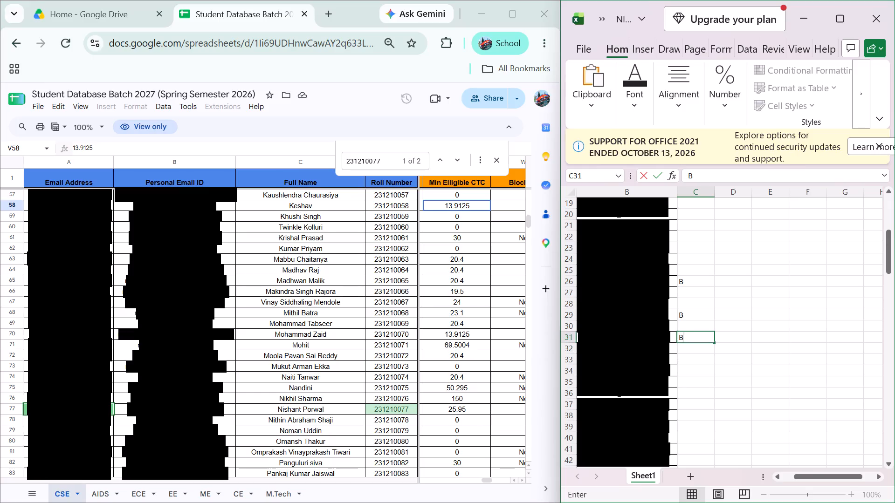
pyautogui.click(687, 350)
# Check the candidates in workbook rows 32 and 33 against the CSE sheet, selecting the row 32 candidate's Roll Number cell.
pyautogui.hscroll(5, 687, 350)
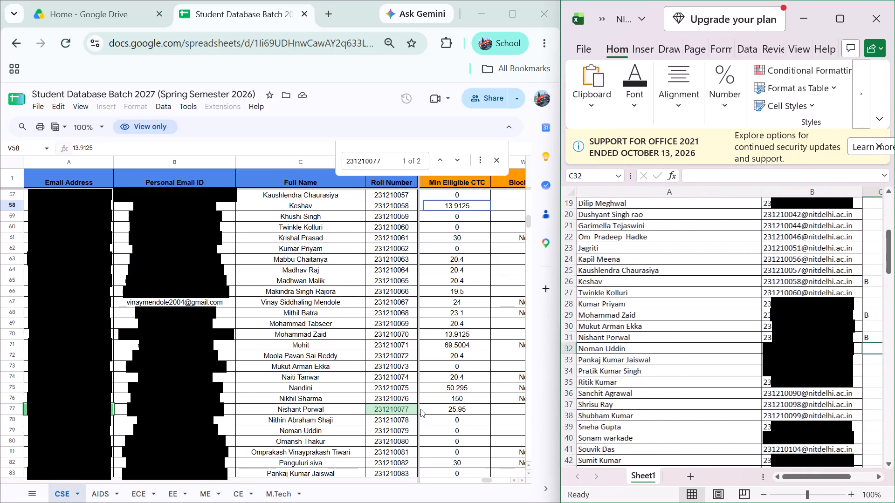
pyautogui.click(393, 432)
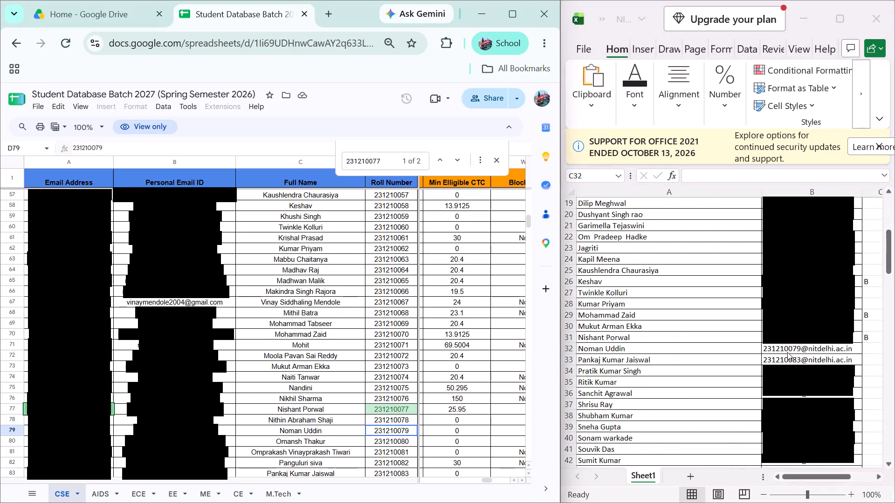
pyautogui.click(790, 347)
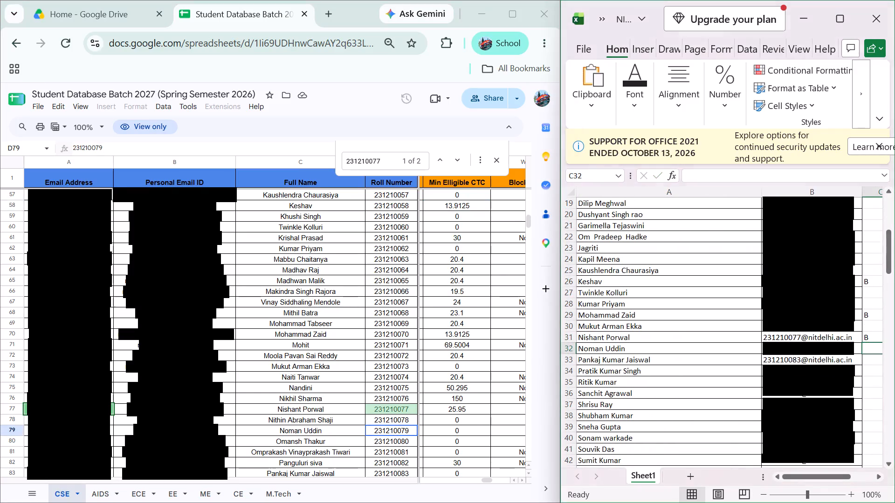
pyautogui.scroll(-1, 790, 347)
pyautogui.click(788, 349)
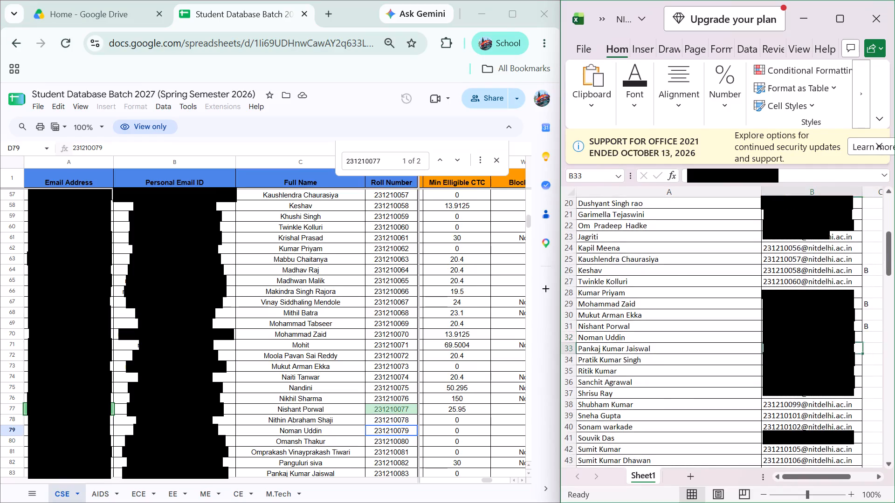
pyautogui.scroll(-2, 788, 349)
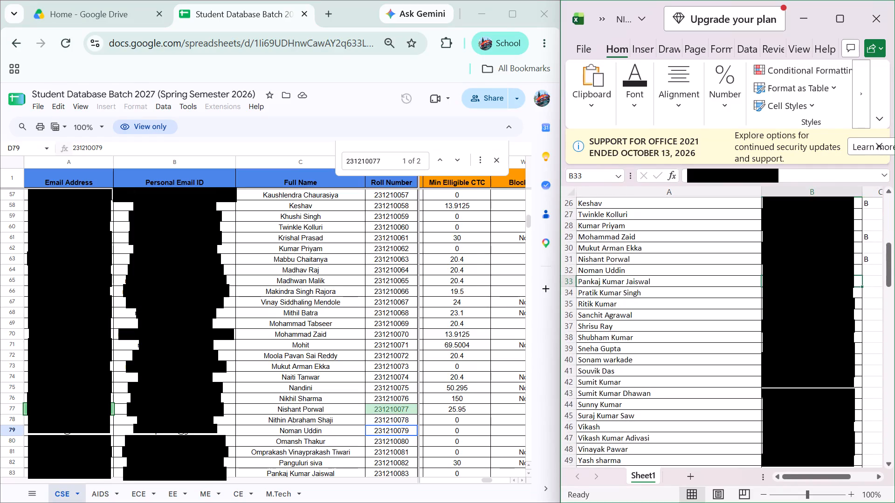
# Search the CSE sheet one by one for the roll numbers of the candidates in workbook rows 36 and 37.
pyautogui.click(687, 319)
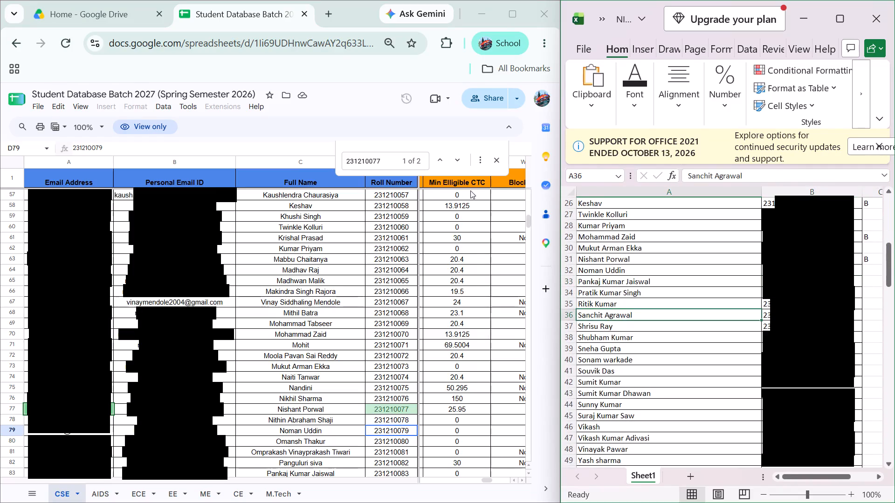
pyautogui.click(383, 156)
pyautogui.press('BackSpace')
pyautogui.press('BackSpace')
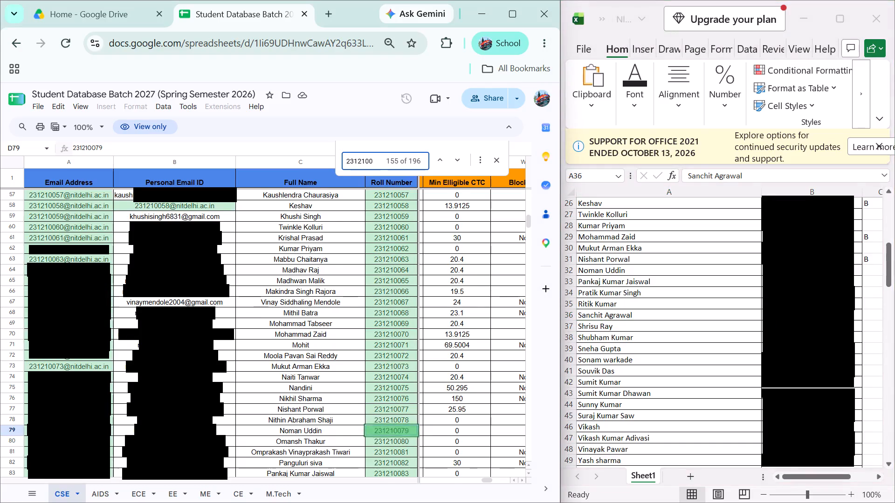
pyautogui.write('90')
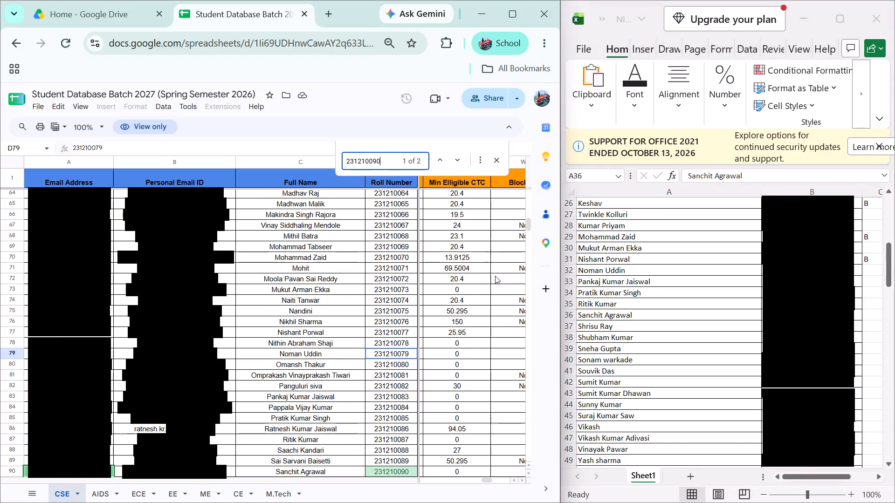
pyautogui.click(744, 314)
pyautogui.click(723, 330)
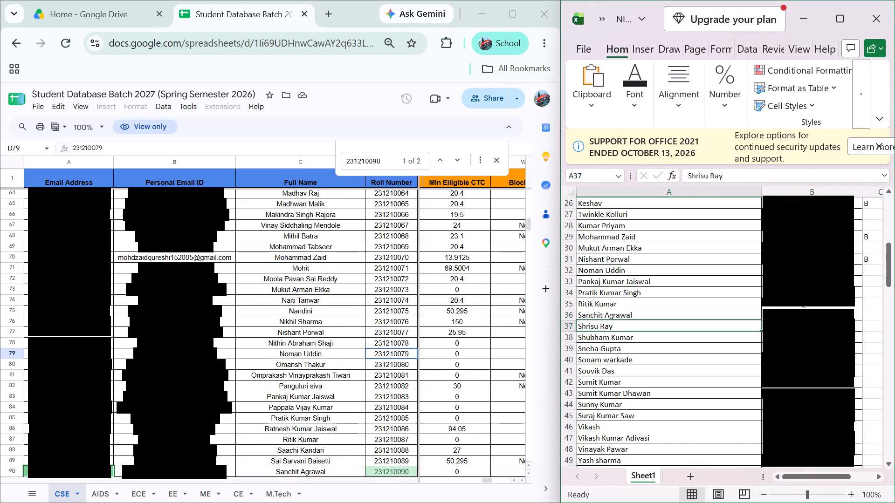
pyautogui.click(389, 159)
pyautogui.press('BackSpace')
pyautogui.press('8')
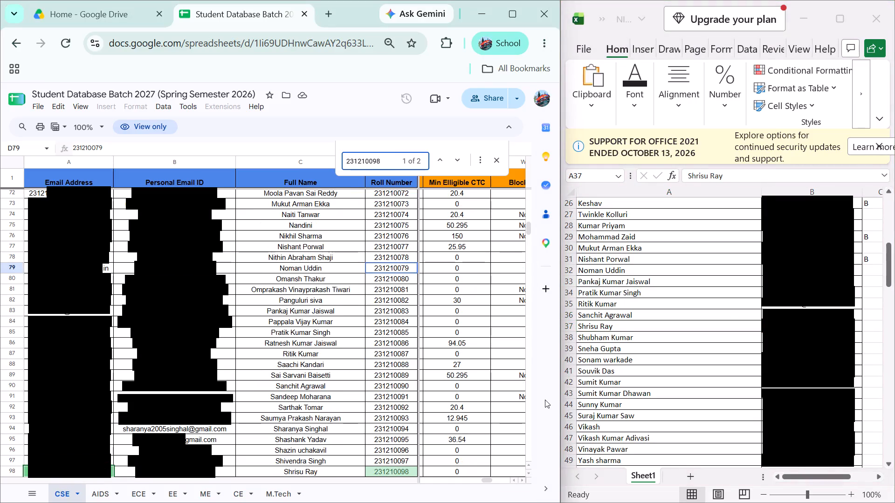
pyautogui.click(784, 323)
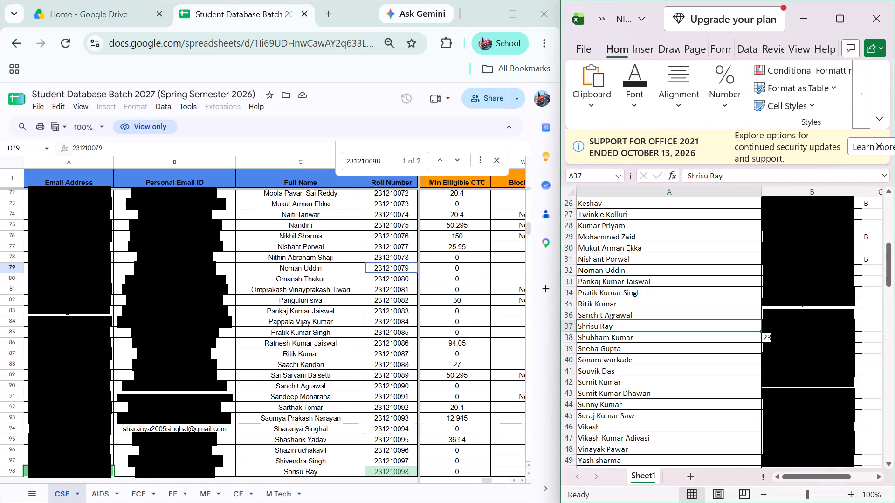
# Search the CSE sheet one by one for the roll numbers of the candidates in workbook rows 39 and 40.
pyautogui.click(681, 342)
pyautogui.scroll(-1, 681, 342)
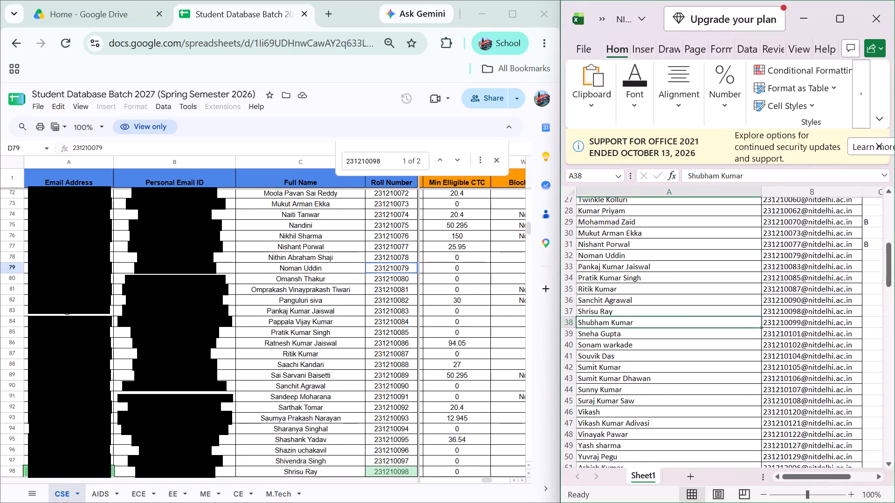
pyautogui.scroll(-1, 681, 342)
pyautogui.click(679, 338)
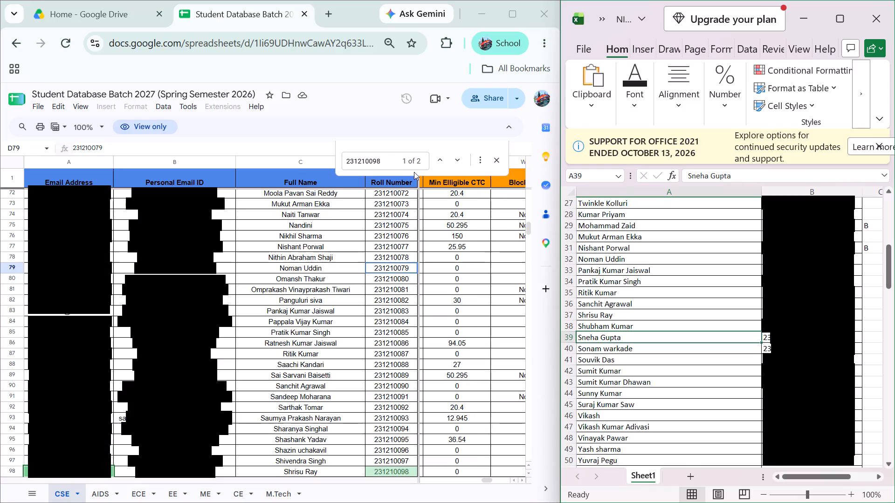
pyautogui.click(381, 163)
pyautogui.press('BackSpace')
pyautogui.press('BackSpace')
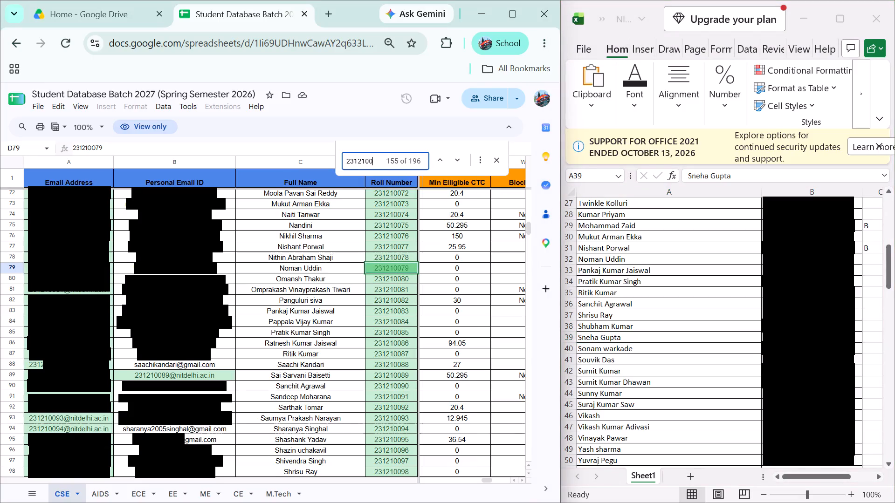
pyautogui.press('BackSpace')
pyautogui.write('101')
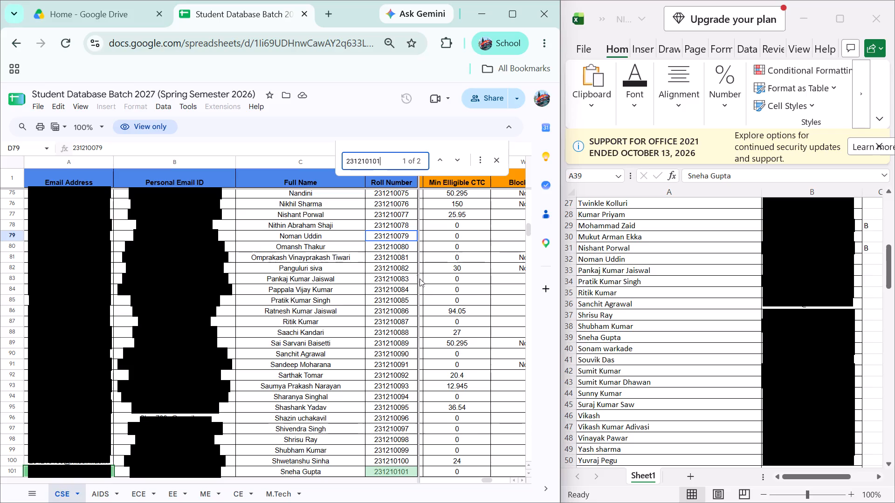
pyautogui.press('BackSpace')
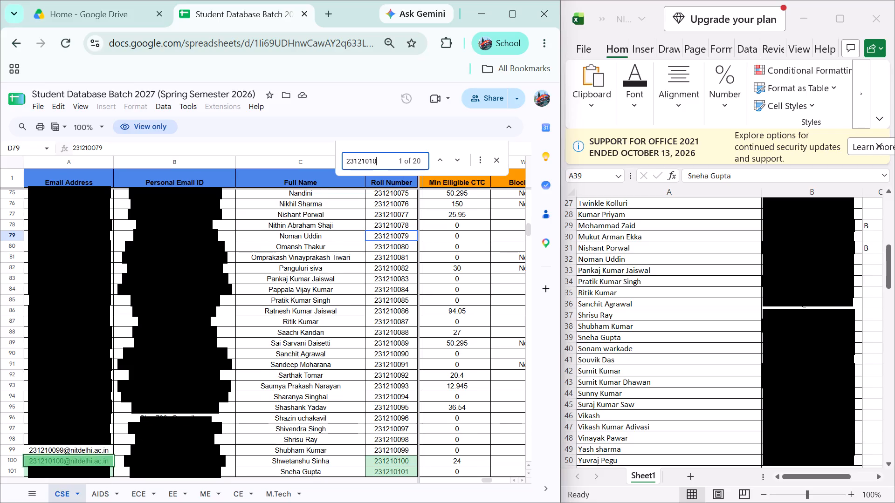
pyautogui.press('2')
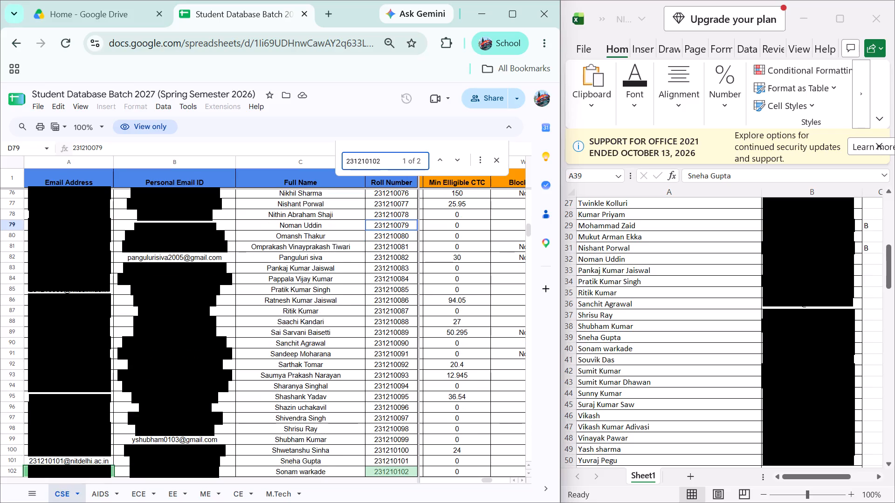
# Search the CSE sheet for the roll number of the candidate in workbook row 42, and for the one in row 41.
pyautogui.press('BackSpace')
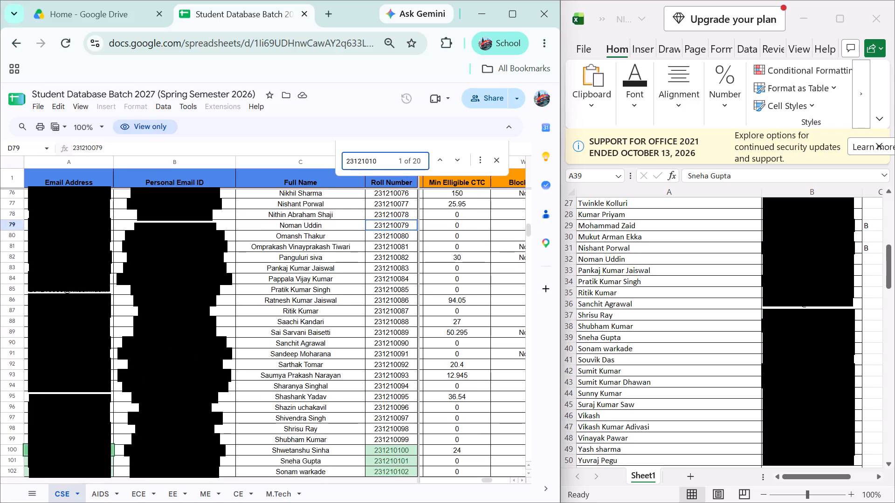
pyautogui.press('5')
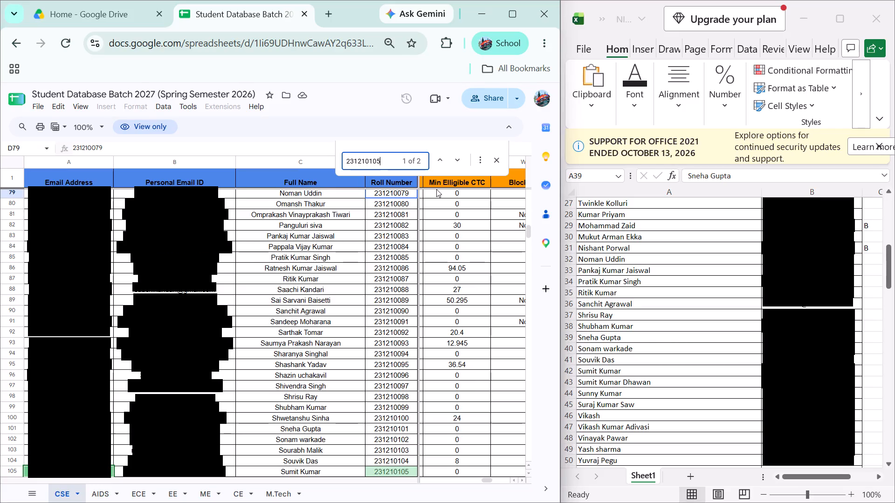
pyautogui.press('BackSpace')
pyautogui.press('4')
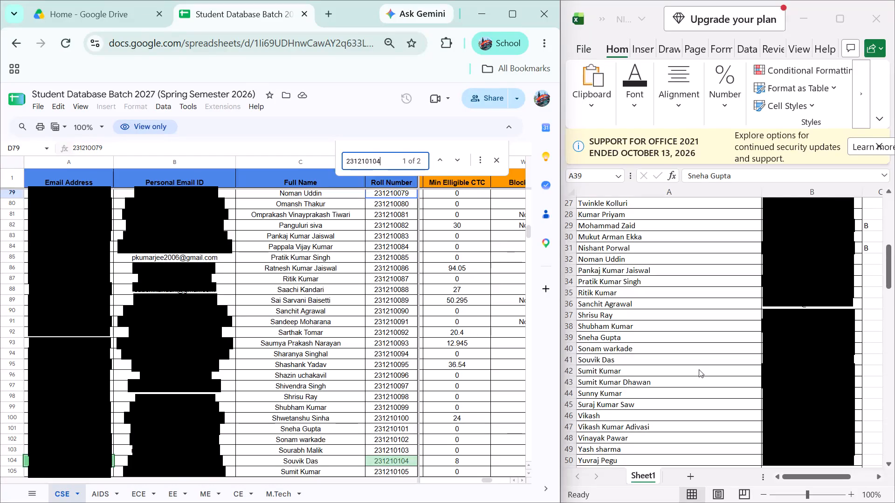
# Search the CSE sheet one by one for the roll numbers of the candidates in workbook rows 43, 44 and 45.
pyautogui.click(601, 371)
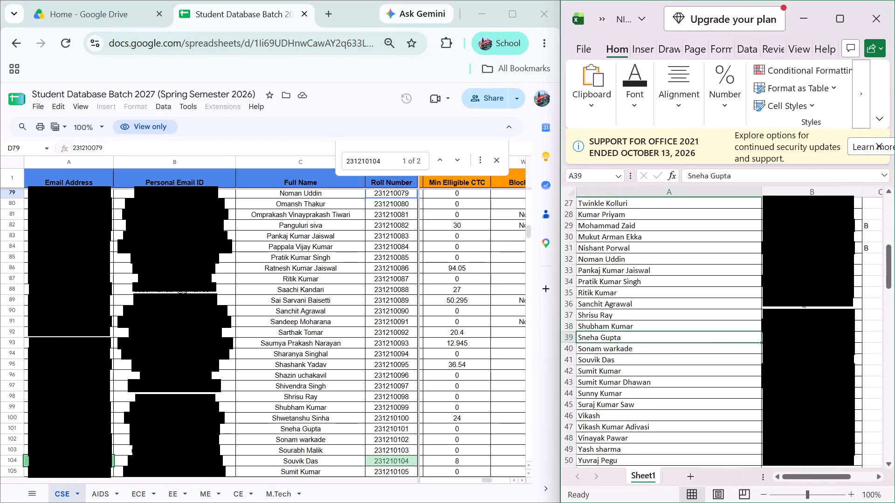
pyautogui.click(601, 371)
pyautogui.scroll(-1, 601, 371)
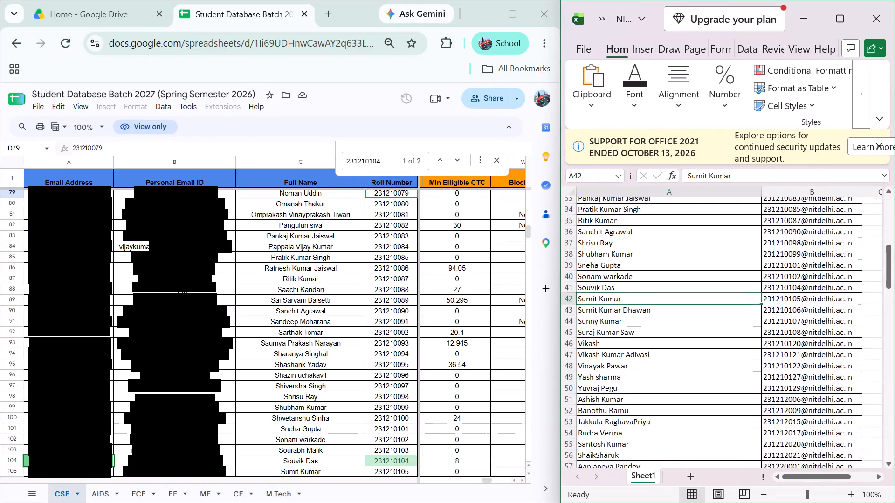
pyautogui.scroll(-1, 601, 371)
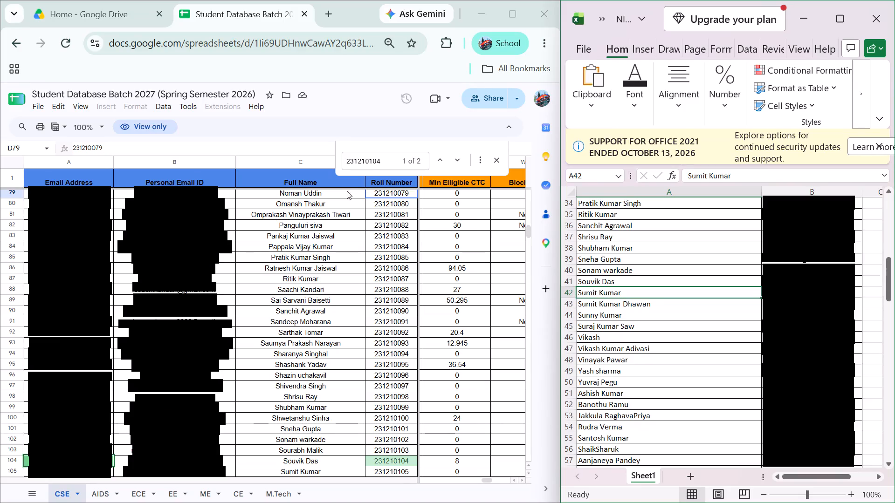
pyautogui.click(387, 159)
pyautogui.press('BackSpace')
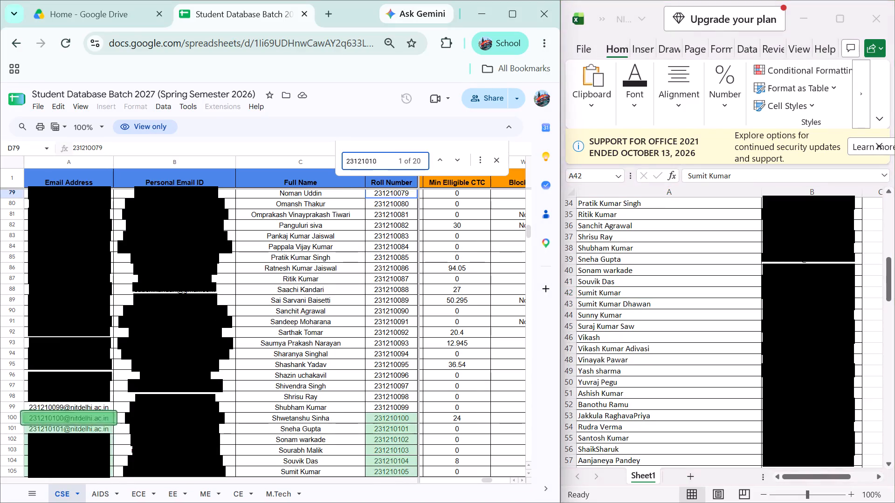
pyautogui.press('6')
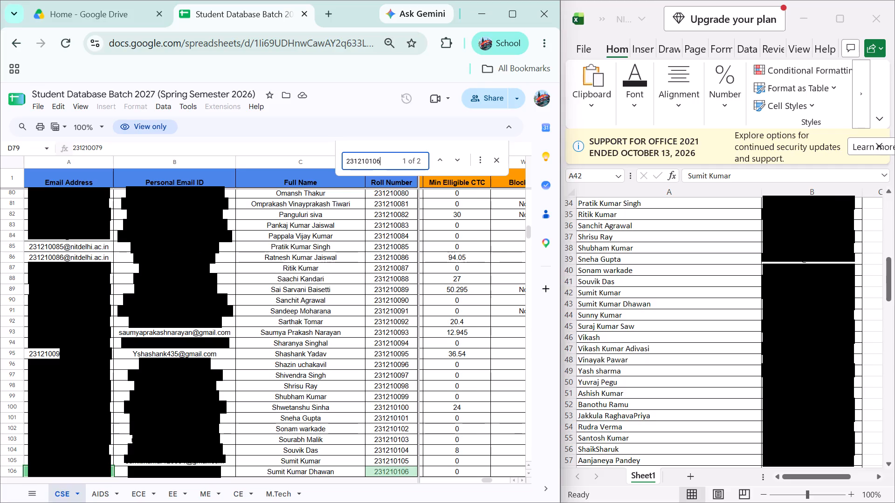
pyautogui.press('BackSpace')
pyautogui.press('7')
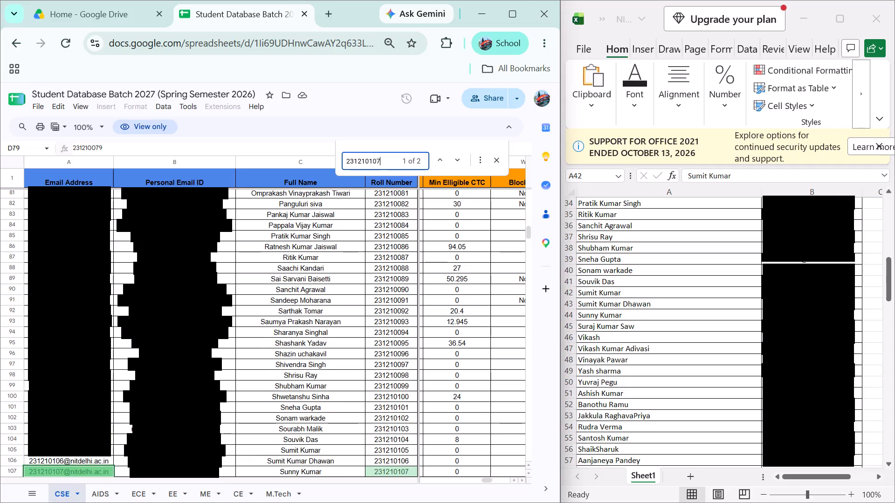
pyautogui.press('BackSpace')
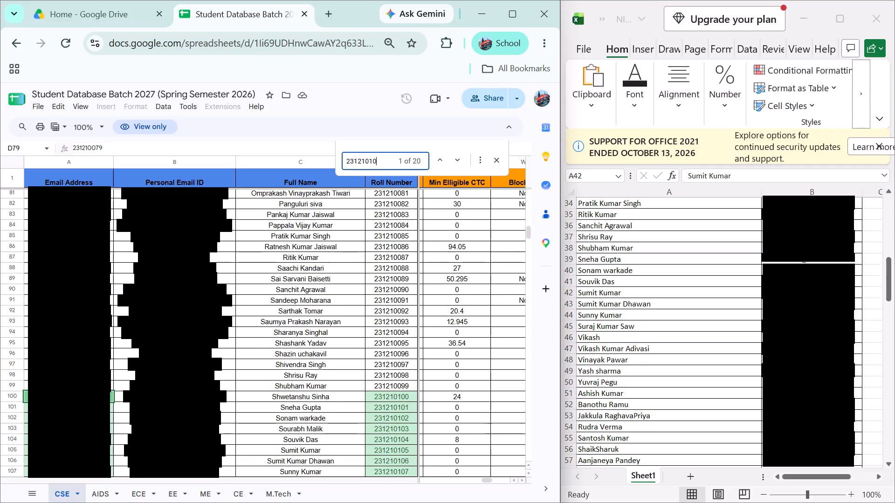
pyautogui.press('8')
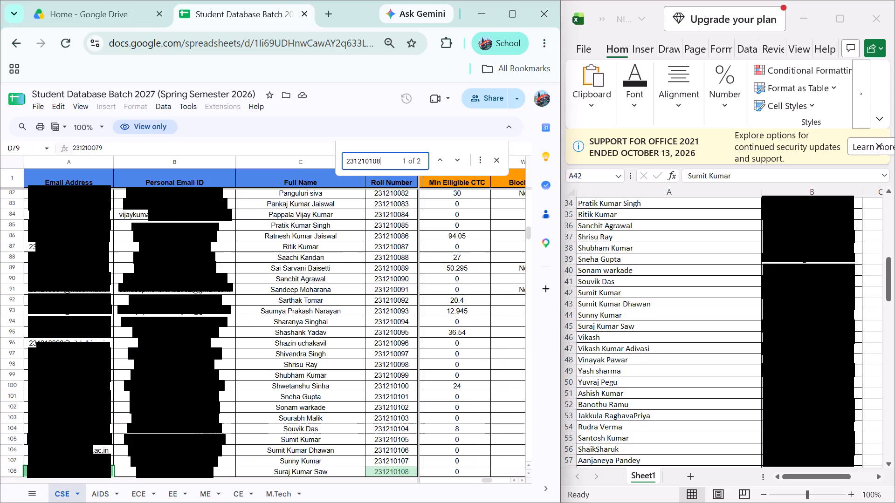
# Search the CSE sheet one by one for the roll numbers of the candidates in workbook rows 46, 47 and 48.
pyautogui.press('BackSpace')
pyautogui.press('BackSpace')
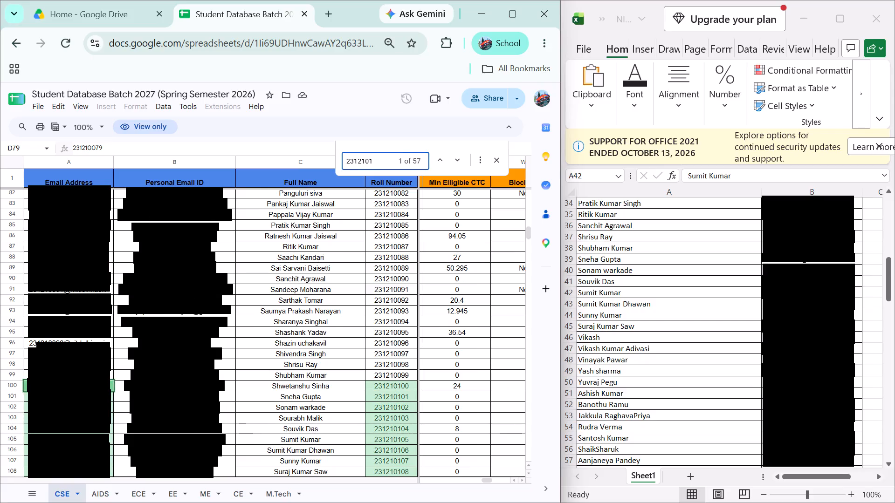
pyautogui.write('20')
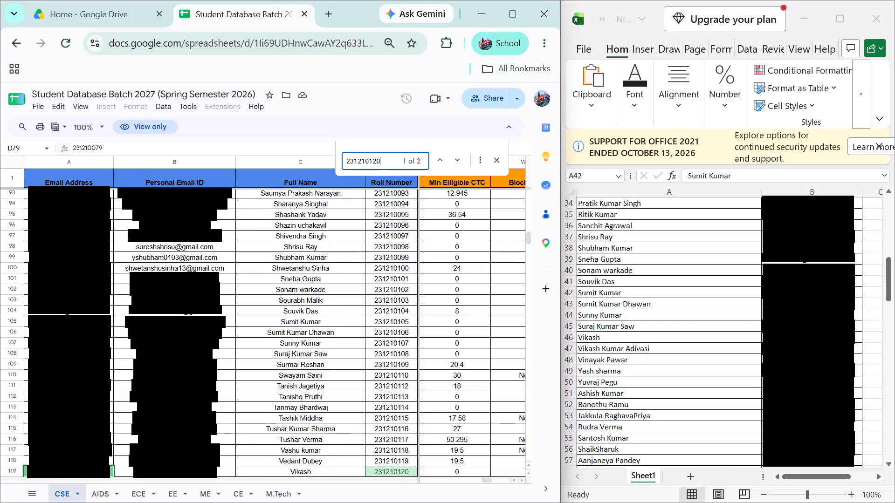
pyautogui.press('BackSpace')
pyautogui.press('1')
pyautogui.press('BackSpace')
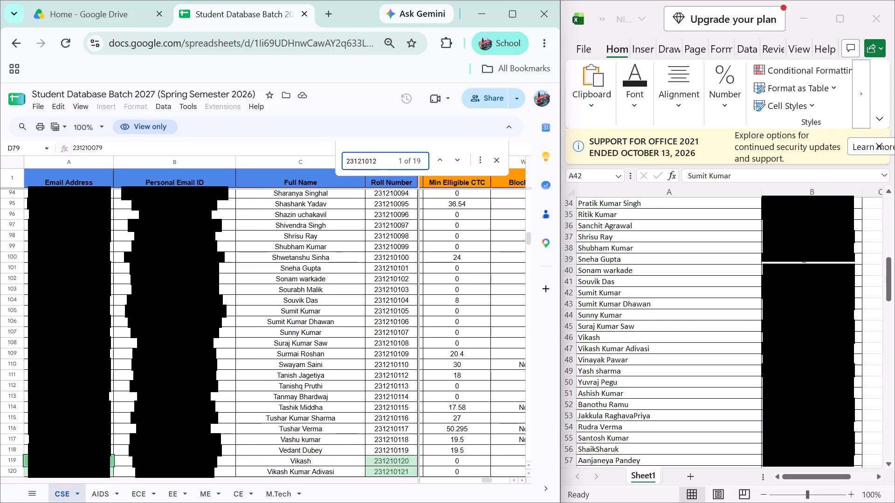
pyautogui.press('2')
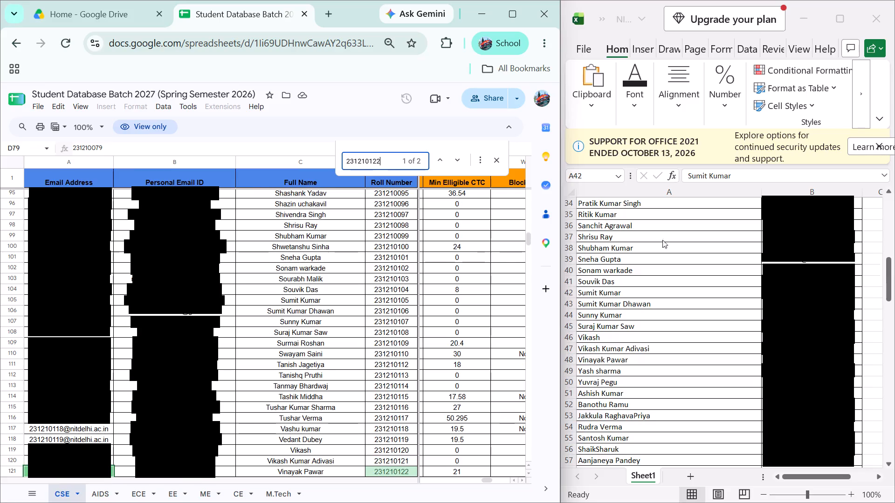
# Mark the candidate in workbook row 48 by entering an uppercase B in cell C48.
pyautogui.click(622, 358)
pyautogui.hscroll(-1, 622, 358)
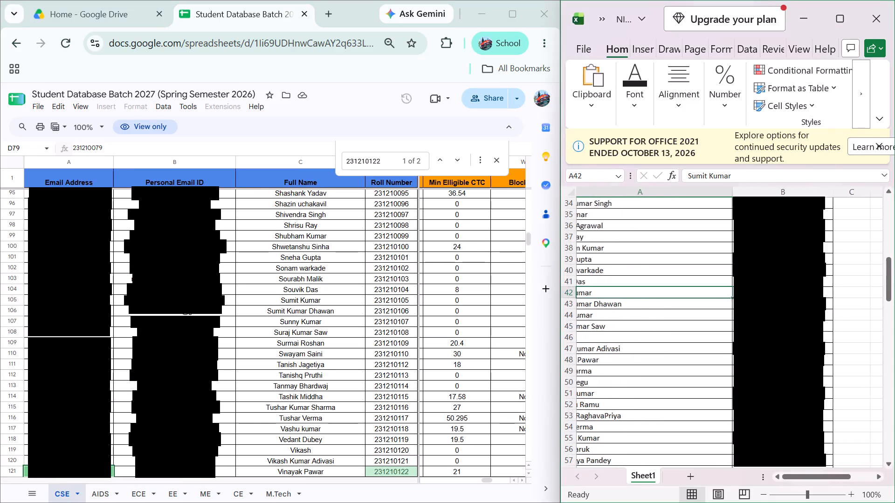
pyautogui.hscroll(-1, 622, 358)
pyautogui.click(636, 365)
pyautogui.hscroll(-2, 636, 365)
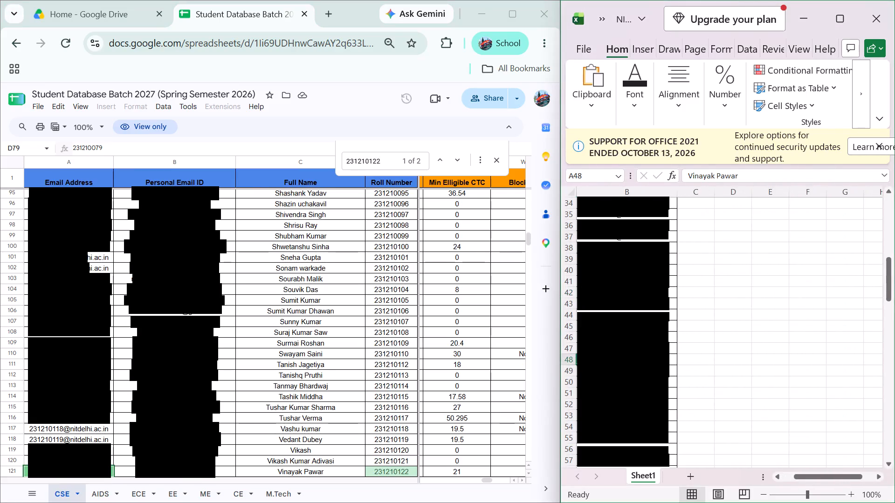
pyautogui.click(690, 362)
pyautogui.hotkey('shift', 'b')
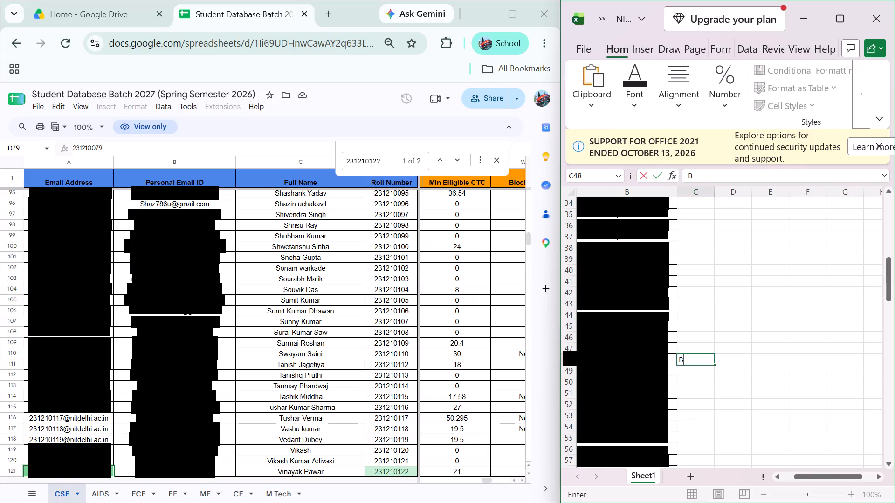
pyautogui.hscroll(2, 685, 364)
pyautogui.click(645, 360)
pyautogui.hscroll(4, 645, 360)
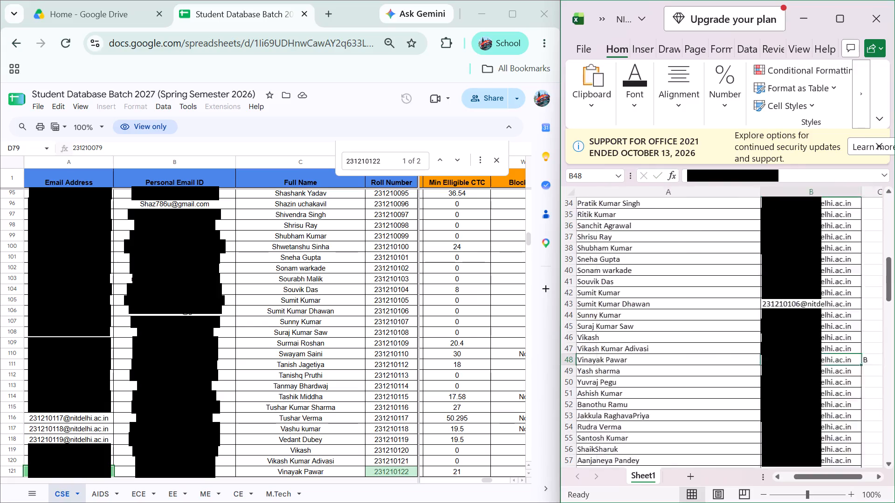
pyautogui.click(652, 362)
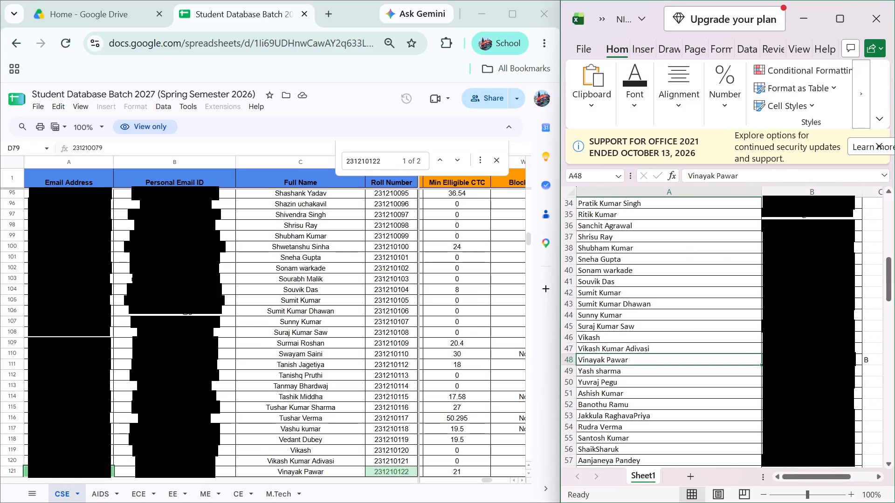
# Find the workbook row 49 candidate near the end of the CSE sheet and select that candidate's Roll Number cell.
pyautogui.click(668, 374)
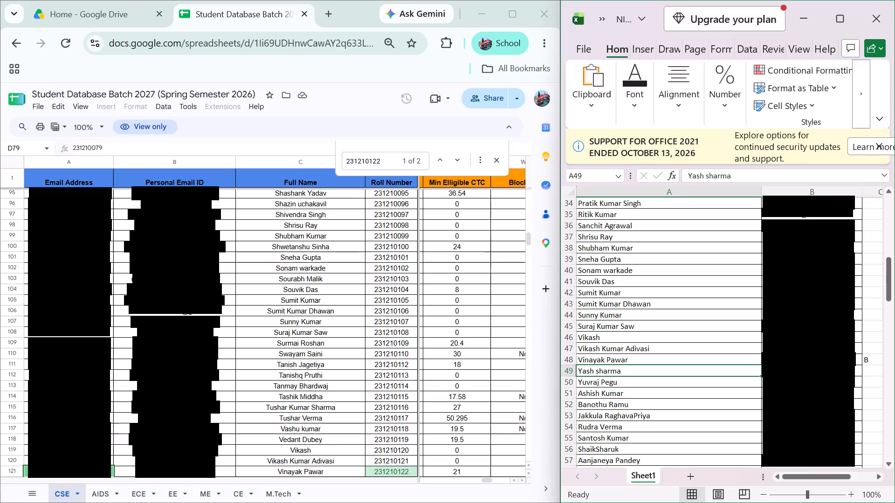
pyautogui.scroll(-2, 423, 430)
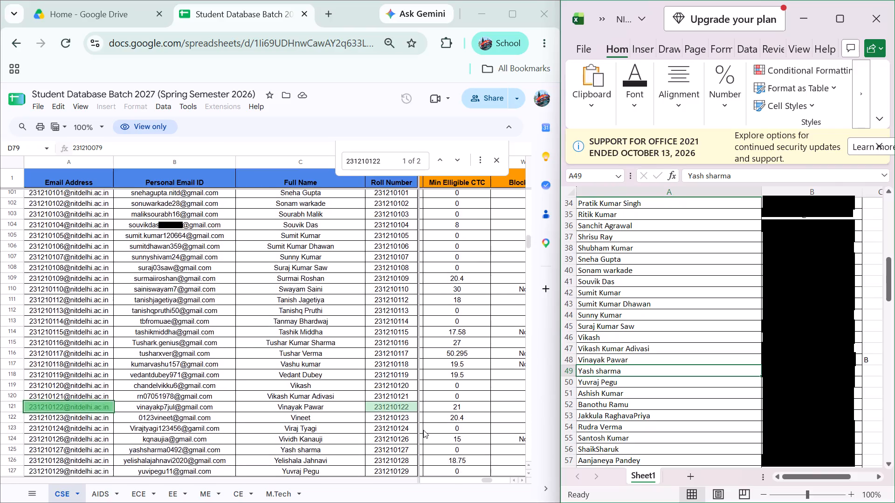
pyautogui.scroll(-1, 423, 430)
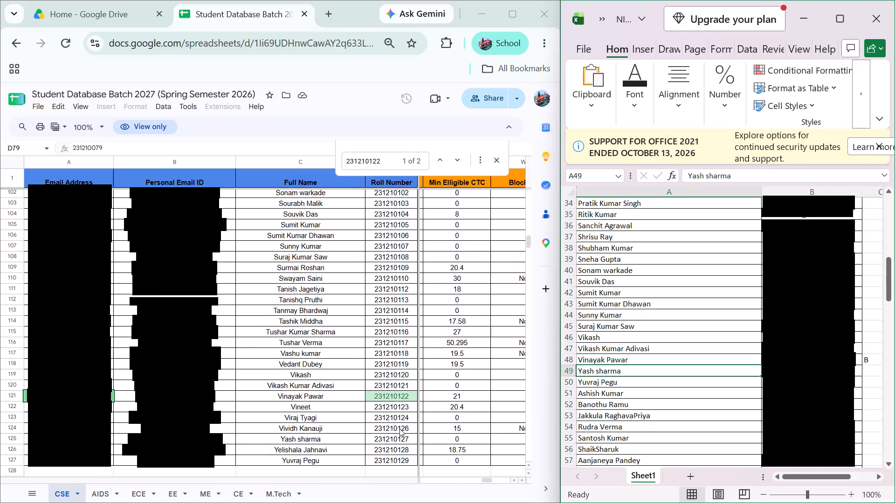
pyautogui.click(401, 443)
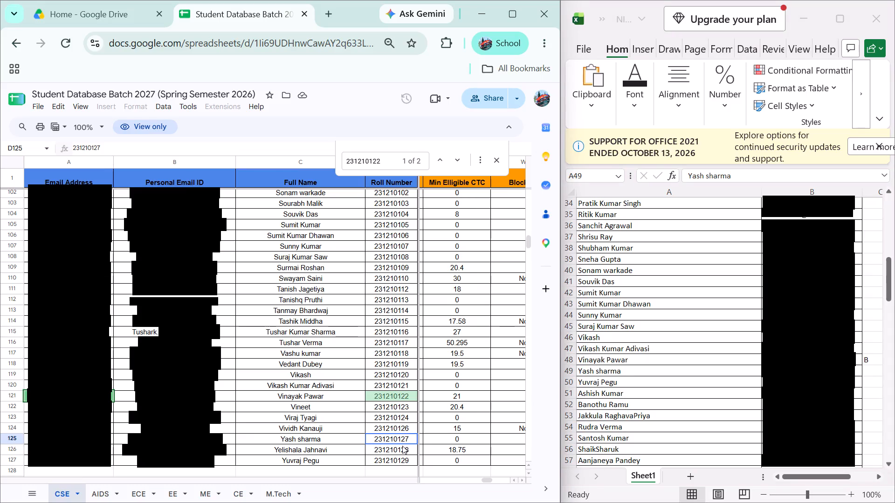
pyautogui.click(621, 368)
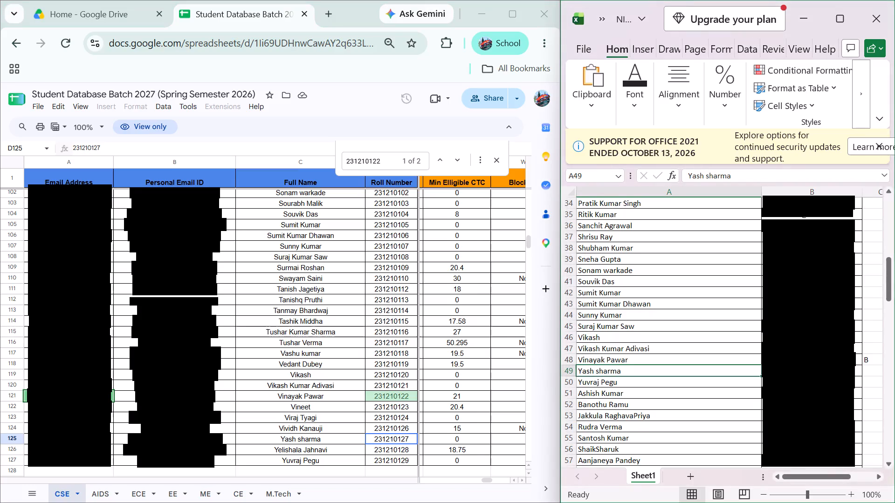
# Go through the candidates in workbook rows 50 to 55 and mark the row 55 candidate with an uppercase B in cell C55.
pyautogui.click(620, 387)
pyautogui.scroll(-1, 620, 387)
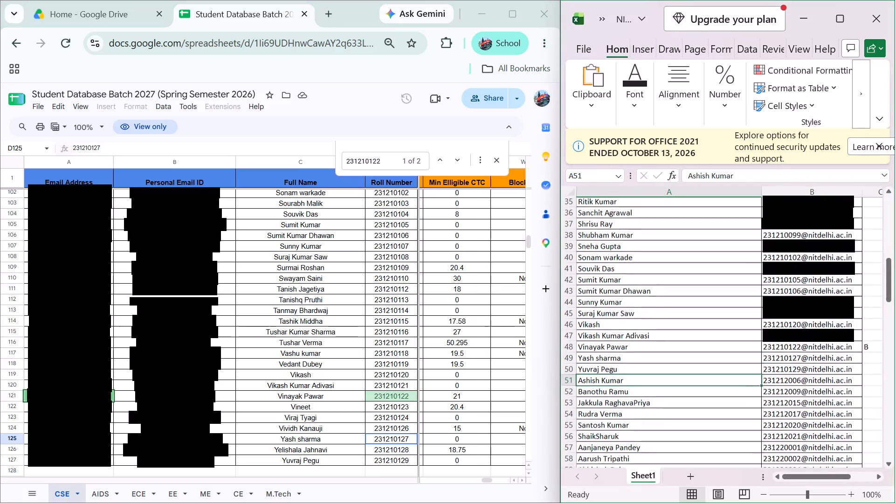
pyautogui.click(630, 374)
pyautogui.click(623, 392)
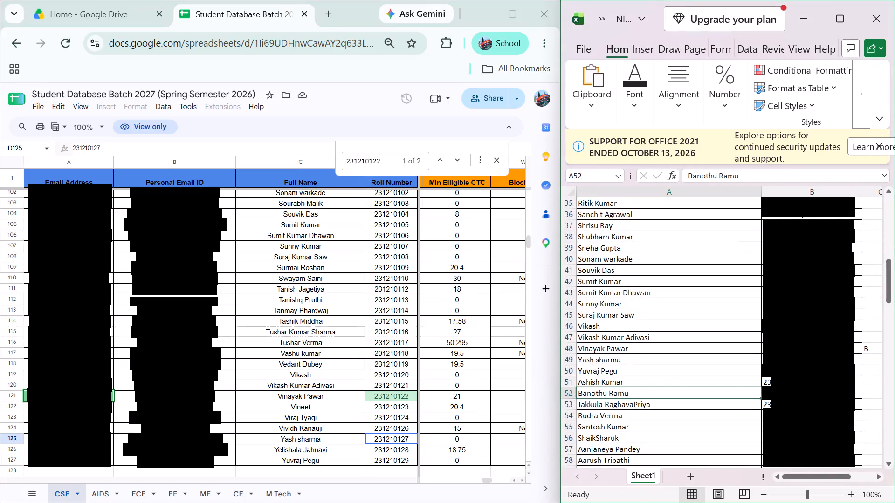
pyautogui.click(621, 406)
pyautogui.click(617, 425)
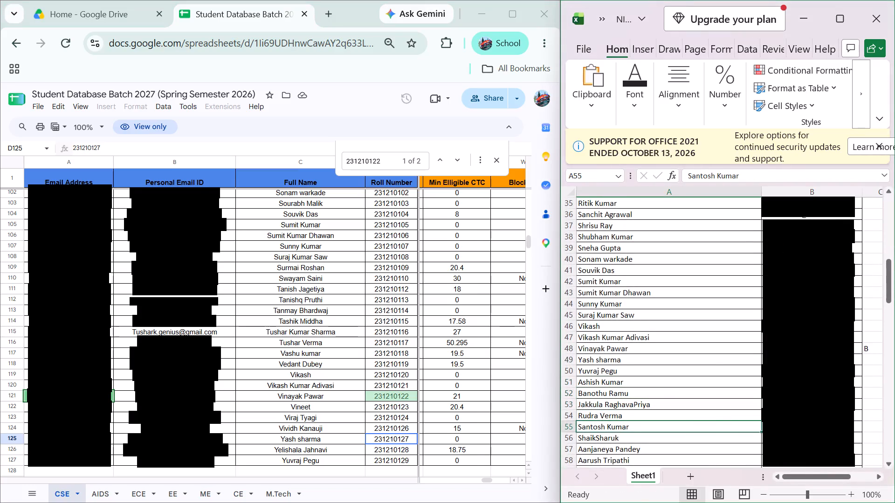
pyautogui.hscroll(-1, 617, 425)
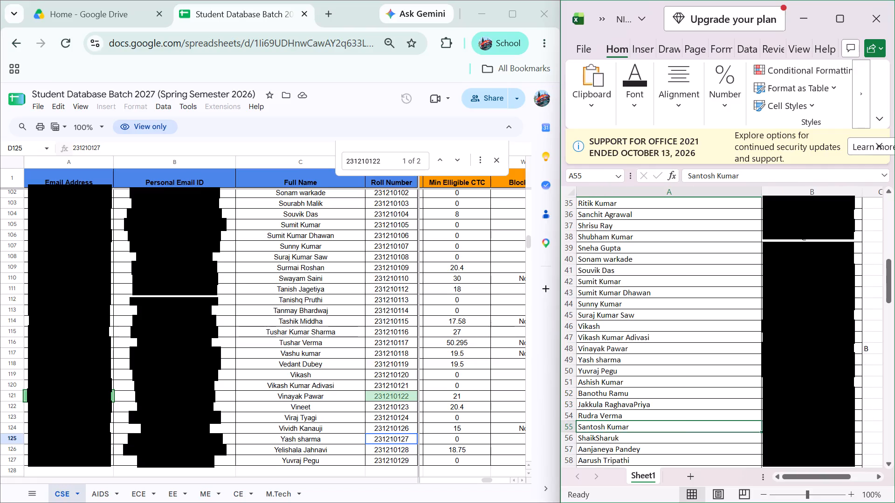
pyautogui.click(872, 431)
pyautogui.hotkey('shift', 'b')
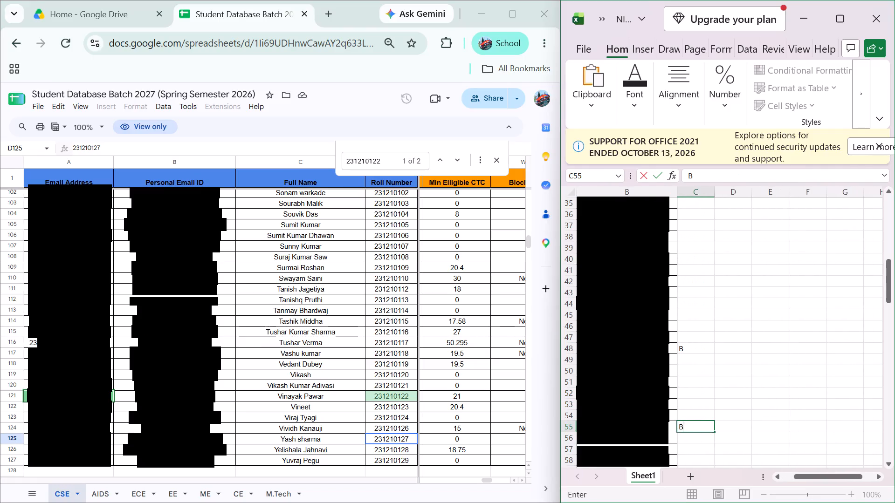
pyautogui.hscroll(5, 743, 410)
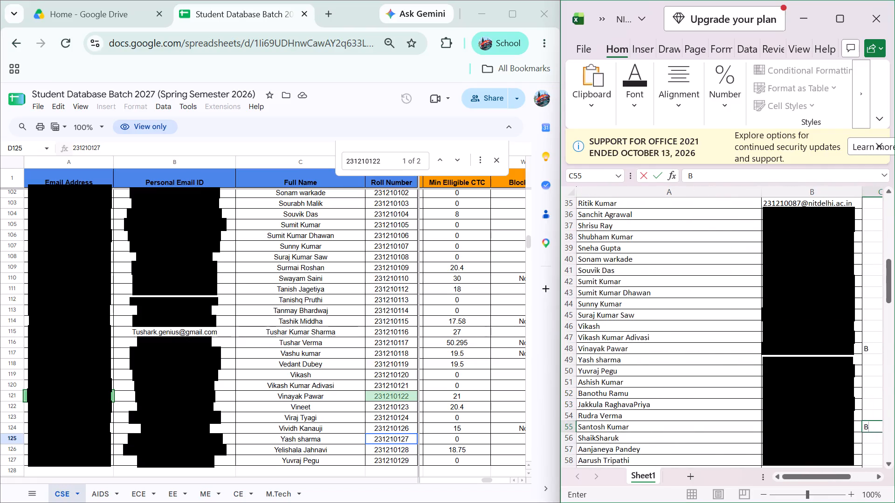
pyautogui.click(663, 443)
pyautogui.click(651, 442)
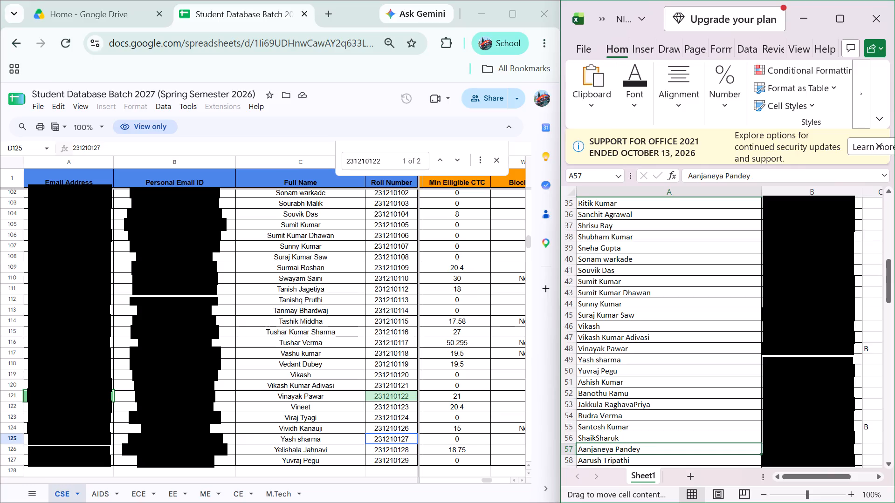
# Open the AIDS sheet, check the Min Elligible CTC of the workbook row 51 to 56 candidates, and select the row 55 candidate's value.
pyautogui.click(101, 488)
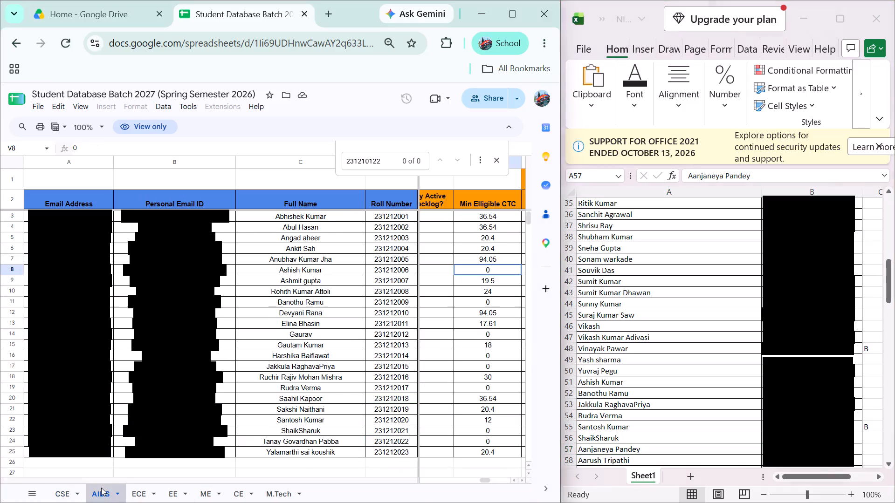
pyautogui.hscroll(-1, 435, 388)
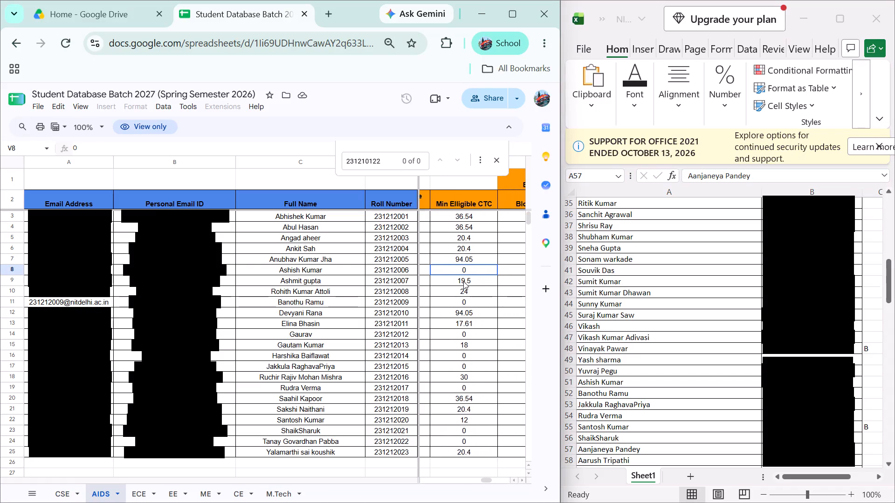
pyautogui.scroll(1, 463, 281)
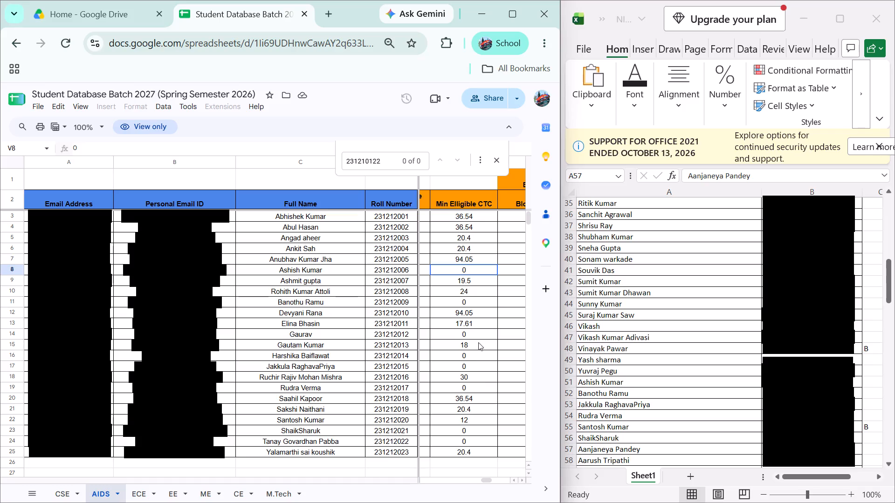
pyautogui.click(456, 419)
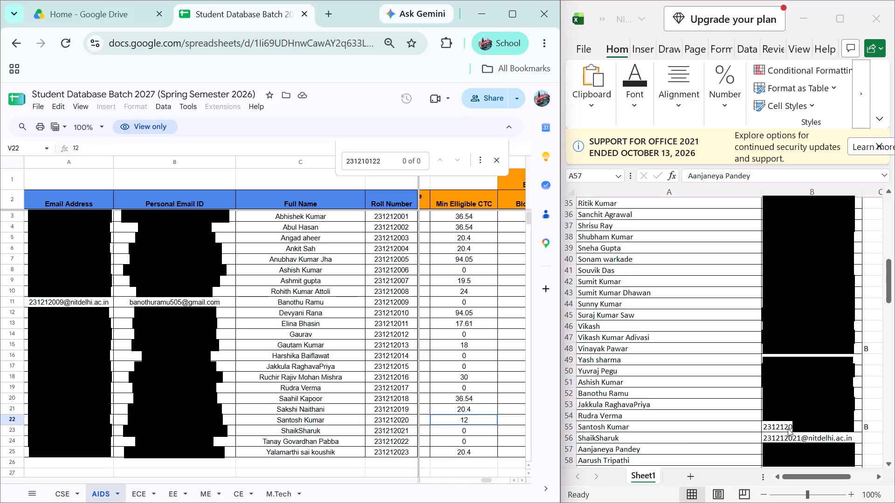
# Open the ECE sheet, bring the Min Elligible CTC column alongside the roll numbers, and select the Full Name cell of the workbook row 57 candidate.
pyautogui.click(686, 440)
pyautogui.scroll(-1, 686, 440)
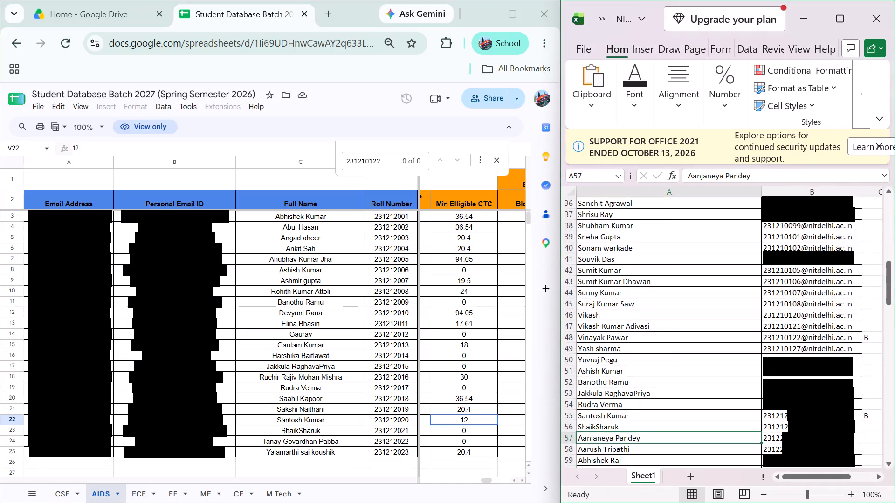
pyautogui.click(648, 428)
pyautogui.click(646, 443)
pyautogui.scroll(-1, 646, 443)
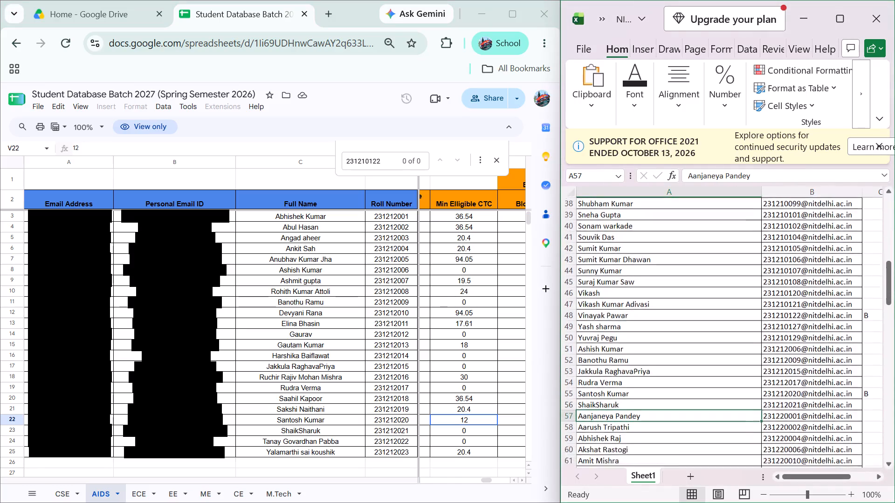
pyautogui.scroll(-2, 646, 443)
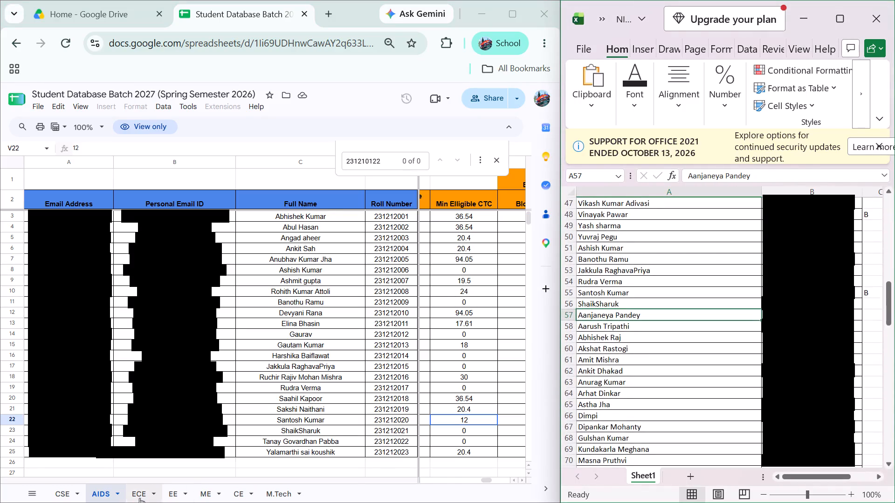
pyautogui.click(139, 498)
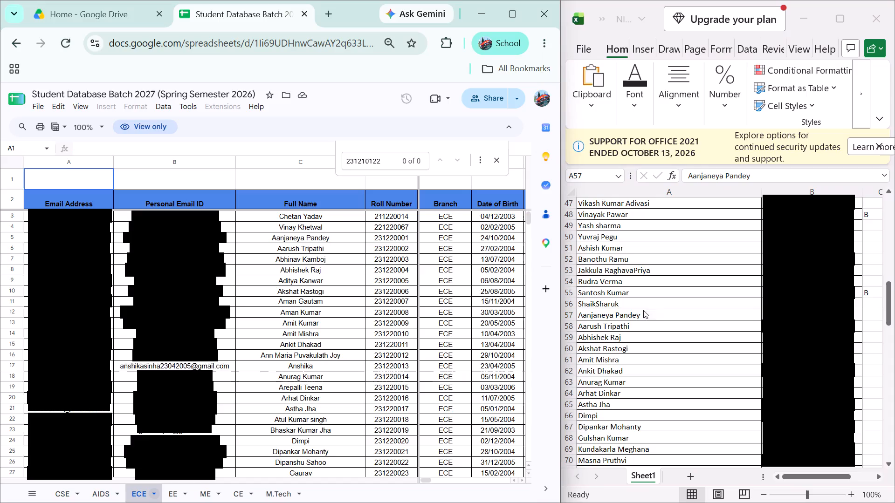
pyautogui.scroll(2, 455, 255)
pyautogui.hscroll(-3, 455, 255)
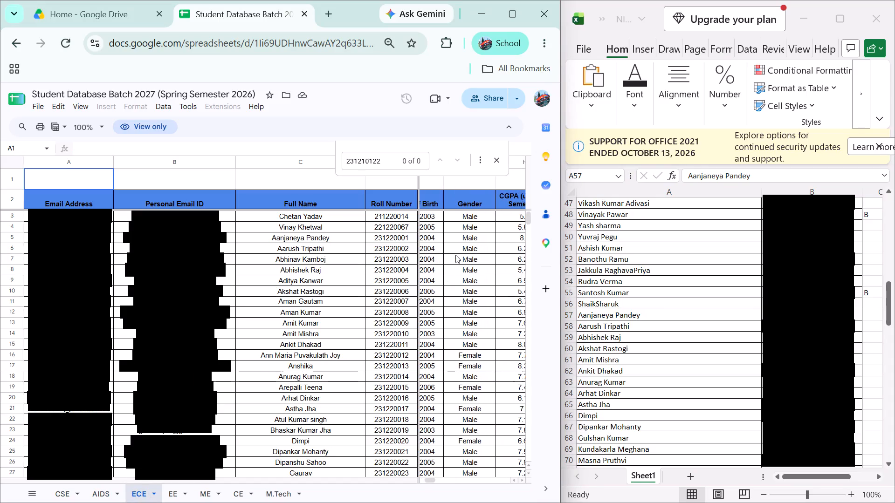
pyautogui.hscroll(-9, 455, 255)
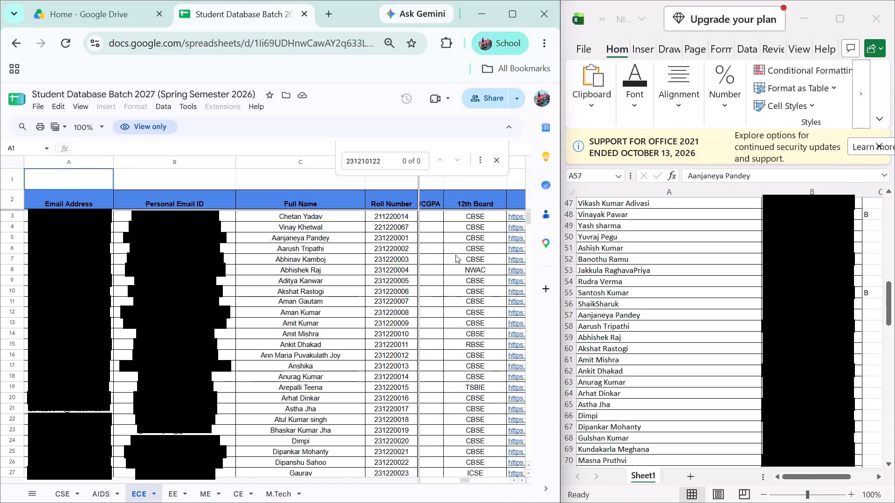
pyautogui.hscroll(-5, 455, 255)
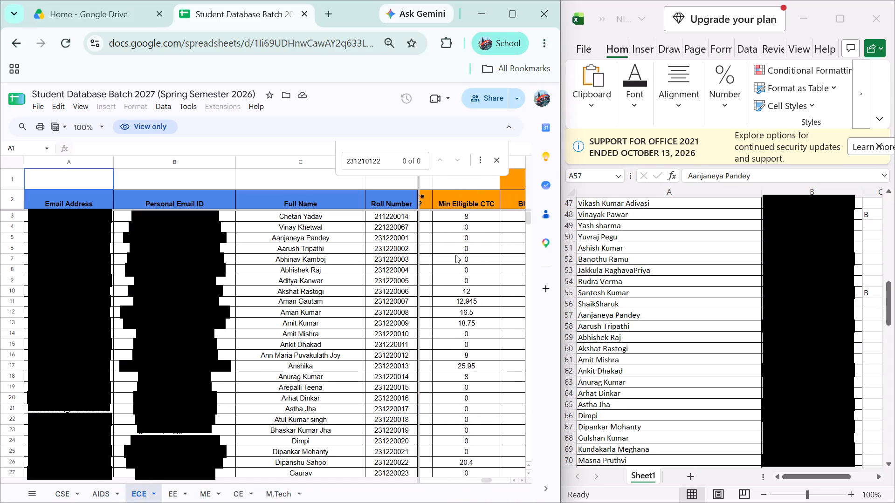
pyautogui.click(311, 237)
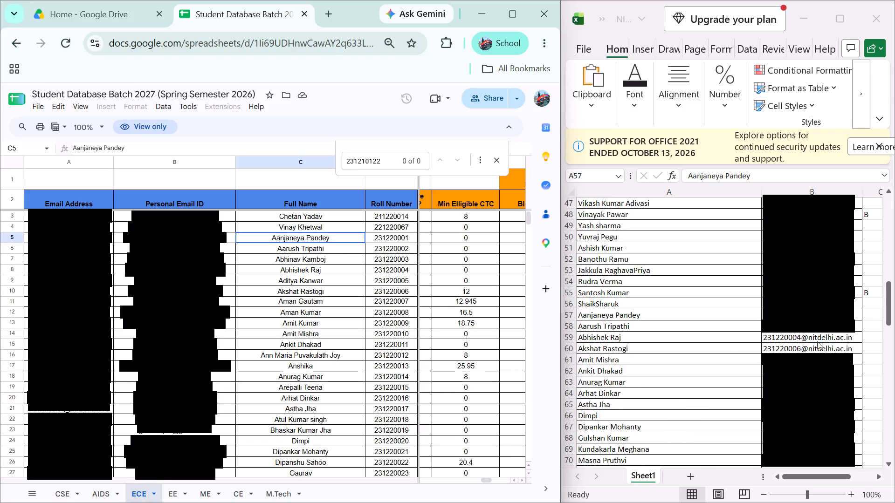
# Check the candidates in workbook rows 57 to 60 against the ECE sheet and enter an uppercase B in cell C60.
pyautogui.click(733, 322)
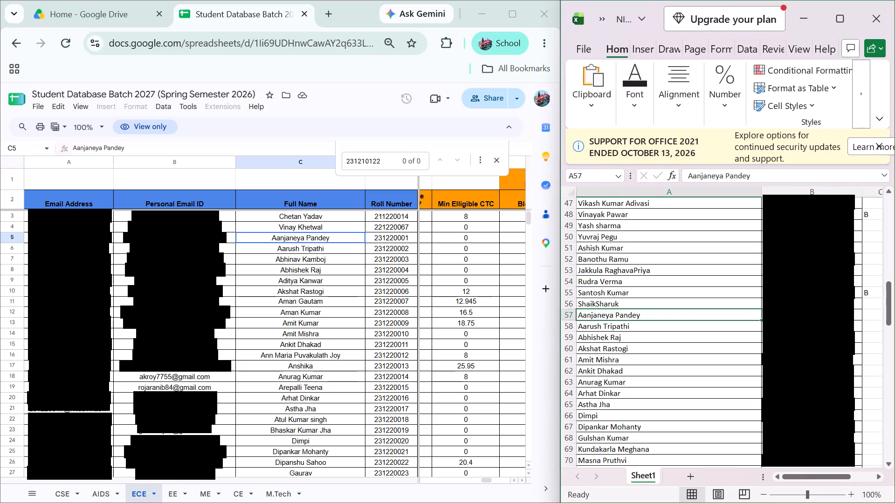
pyautogui.click(713, 333)
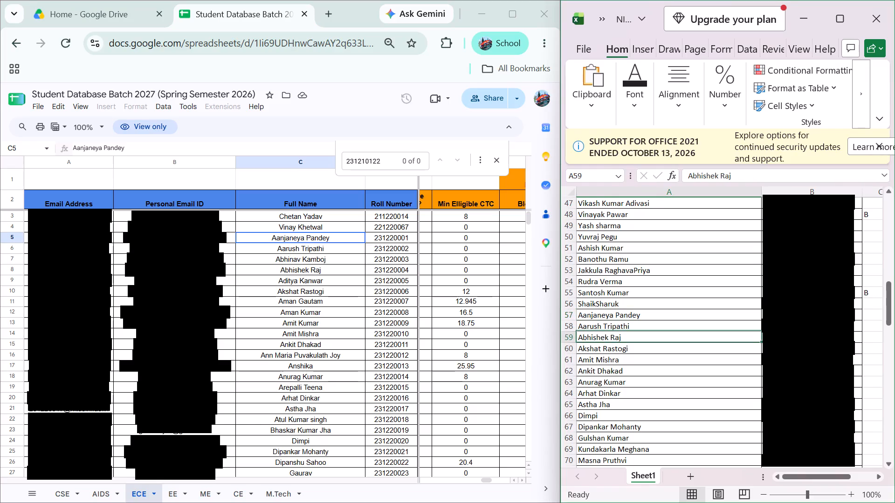
pyautogui.click(682, 354)
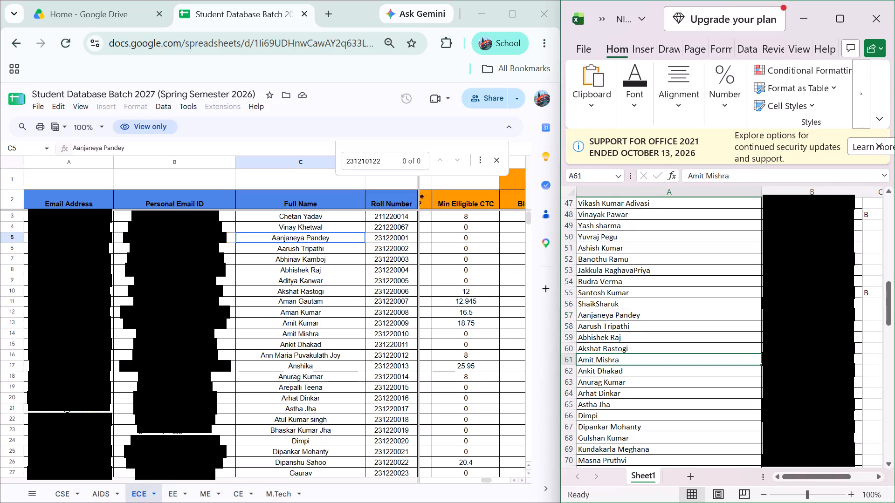
pyautogui.click(661, 350)
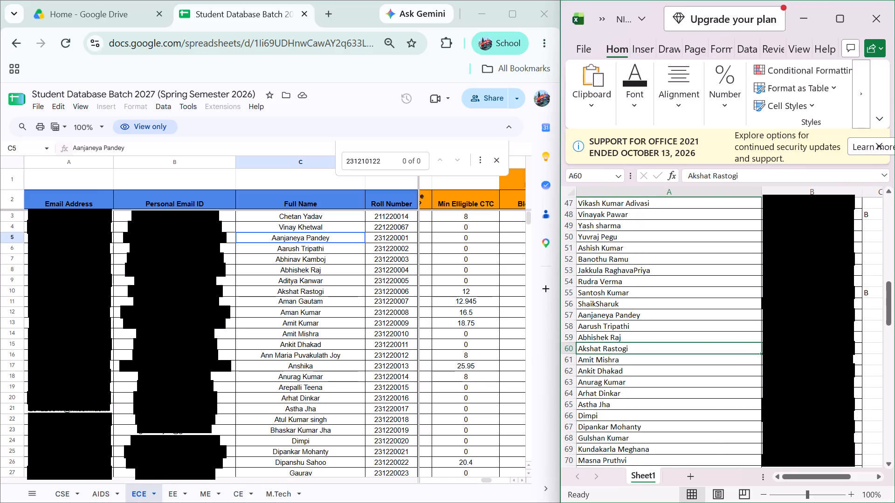
pyautogui.hscroll(-1, 755, 360)
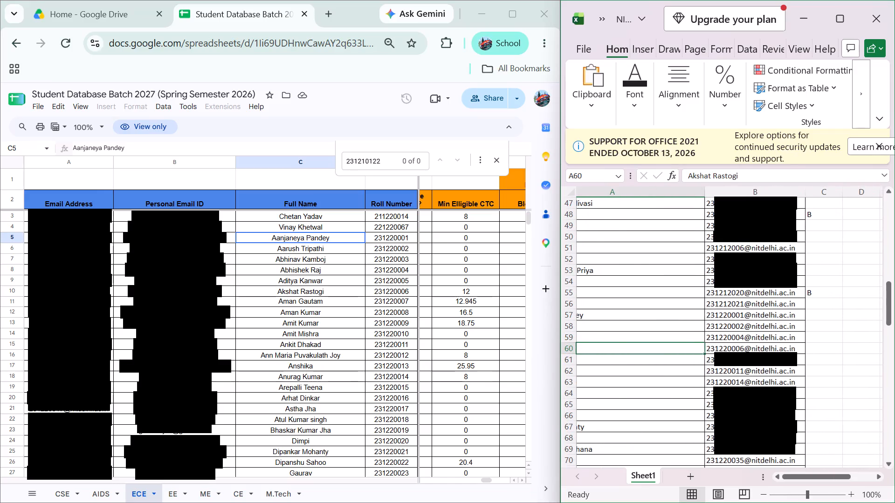
pyautogui.click(867, 349)
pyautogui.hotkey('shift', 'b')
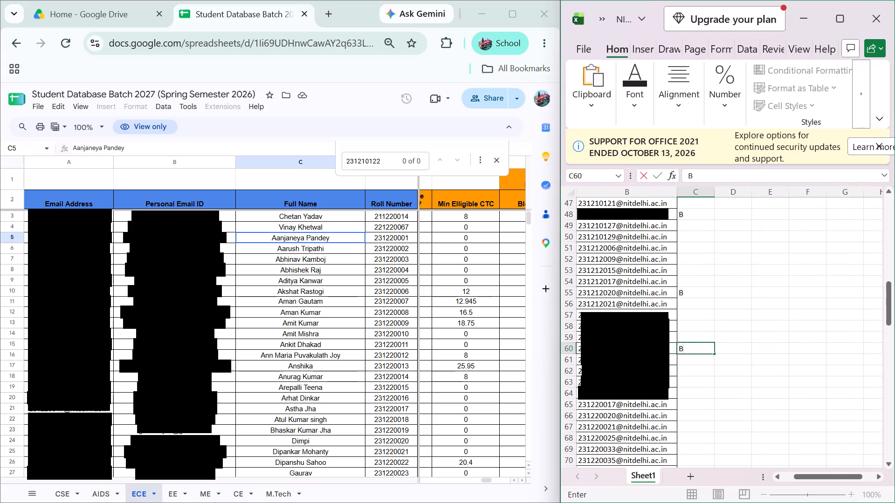
pyautogui.hscroll(5, 823, 365)
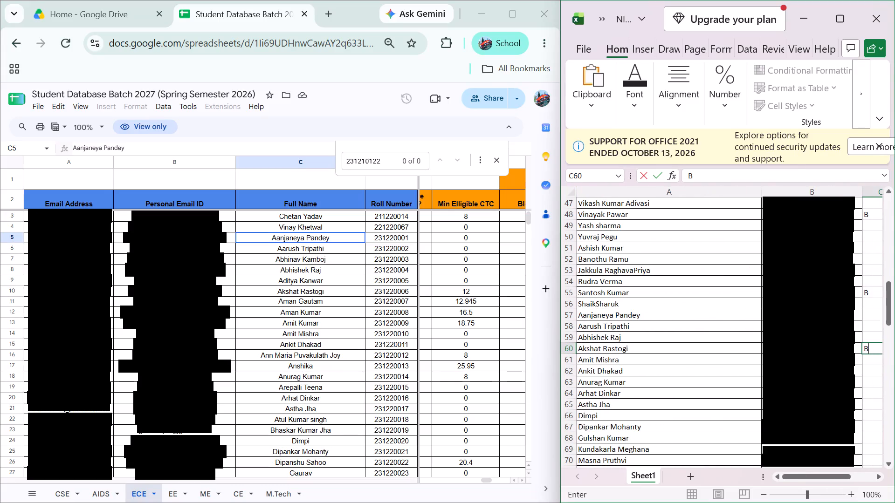
pyautogui.click(677, 364)
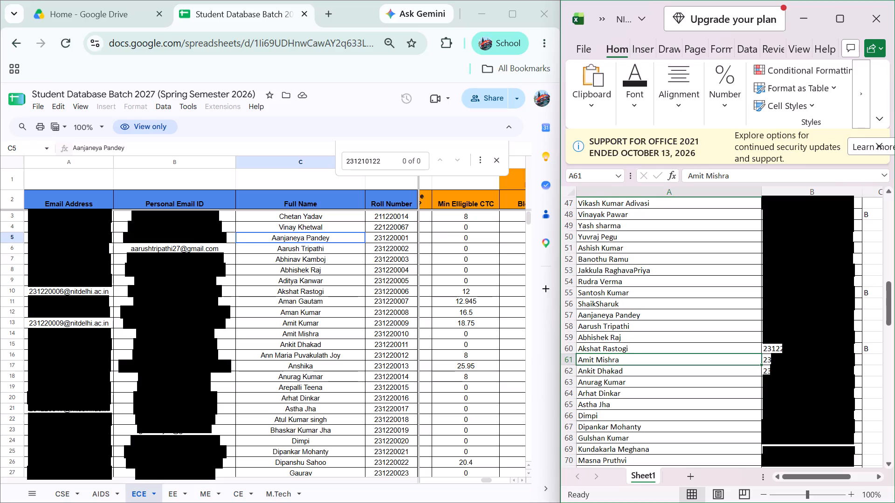
# Select the Full Name cells of the workbook row 62 and 63 candidates in the ECE sheet and check their Min Elligible CTC.
pyautogui.click(638, 388)
pyautogui.click(620, 382)
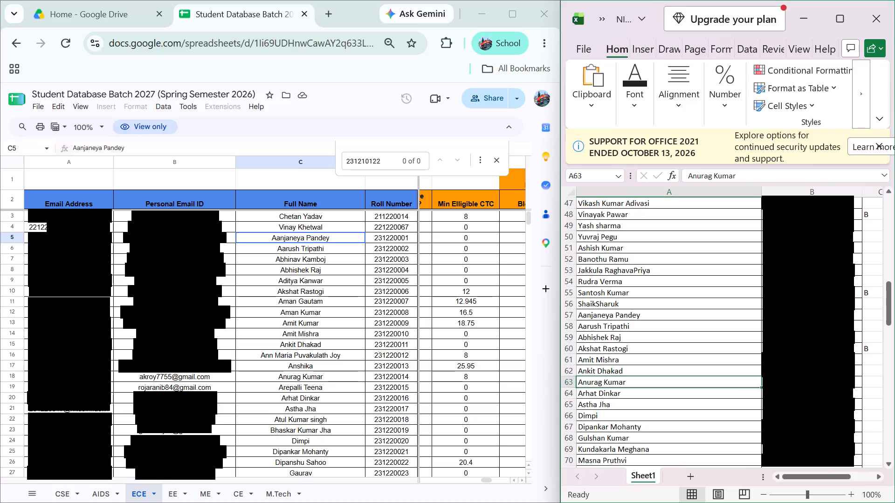
pyautogui.click(324, 347)
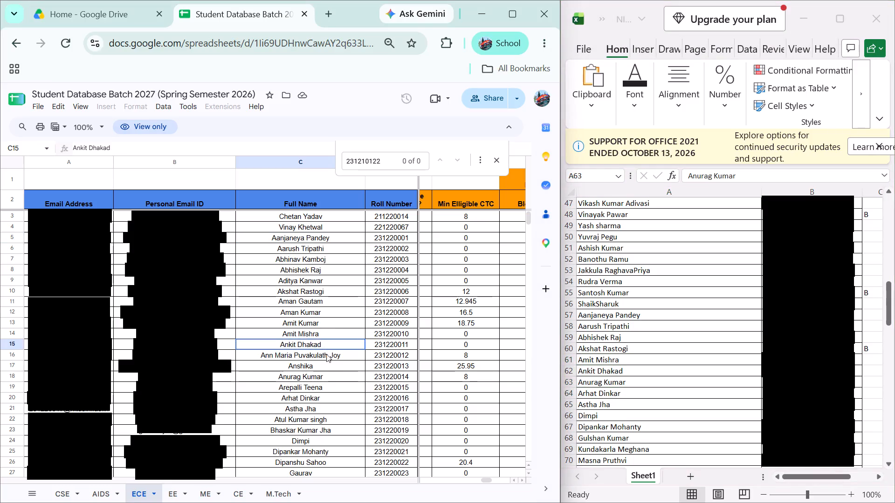
pyautogui.click(320, 380)
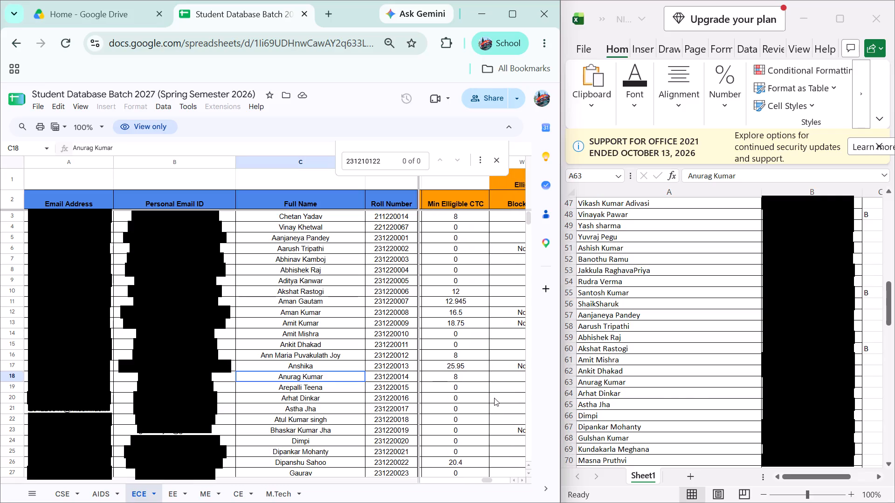
pyautogui.hscroll(-1, 724, 396)
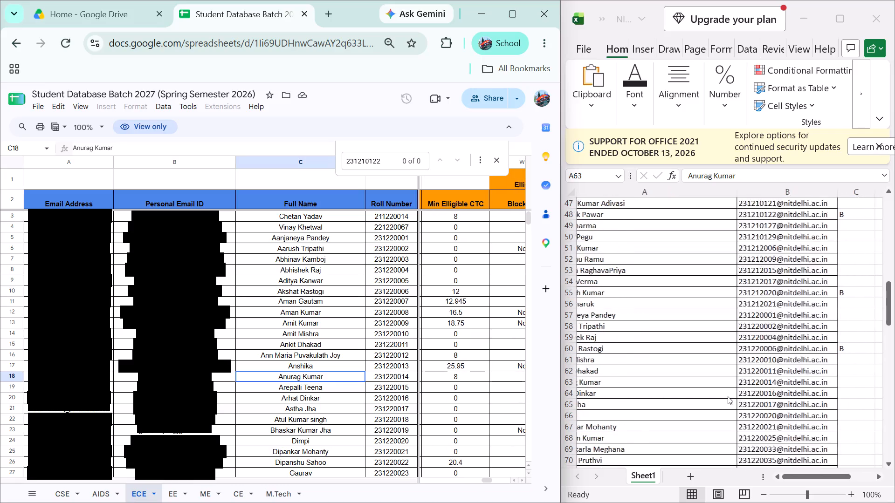
# Check the Min Elligible CTC of the workbook row 64 to 67 candidates in the ECE sheet and select the row 67 candidate's Full Name cell.
pyautogui.click(606, 382)
pyautogui.click(592, 394)
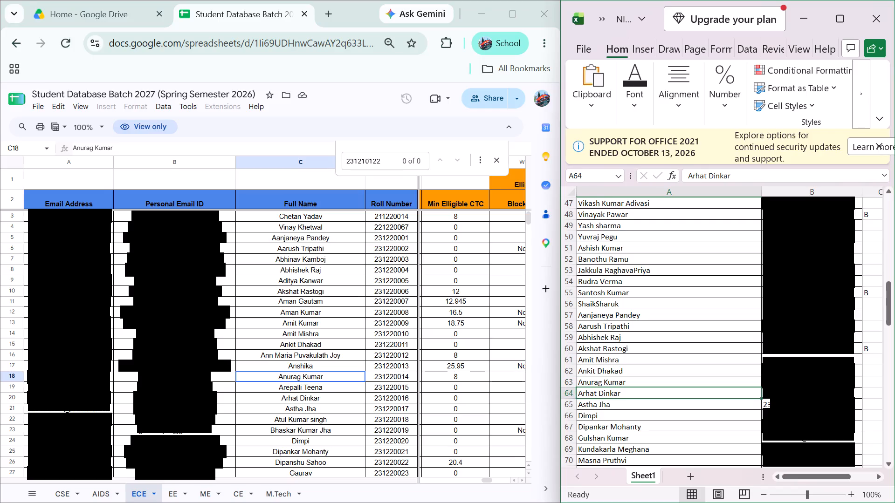
pyautogui.click(597, 407)
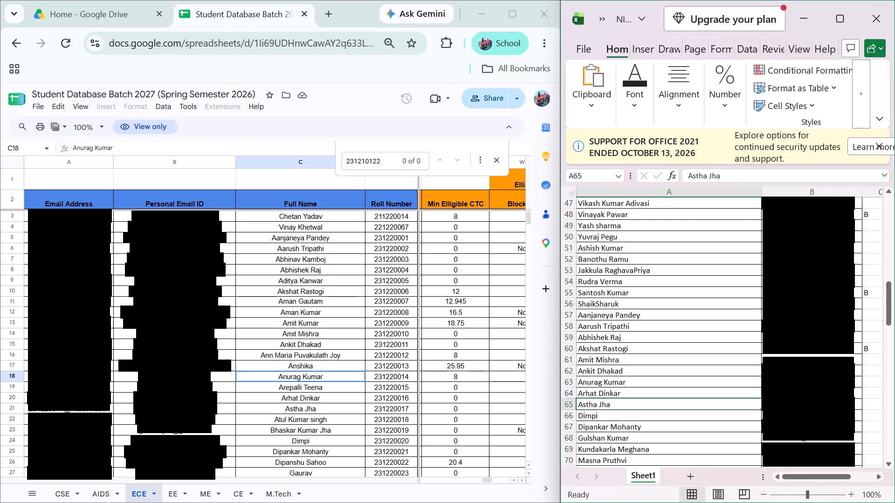
pyautogui.click(598, 418)
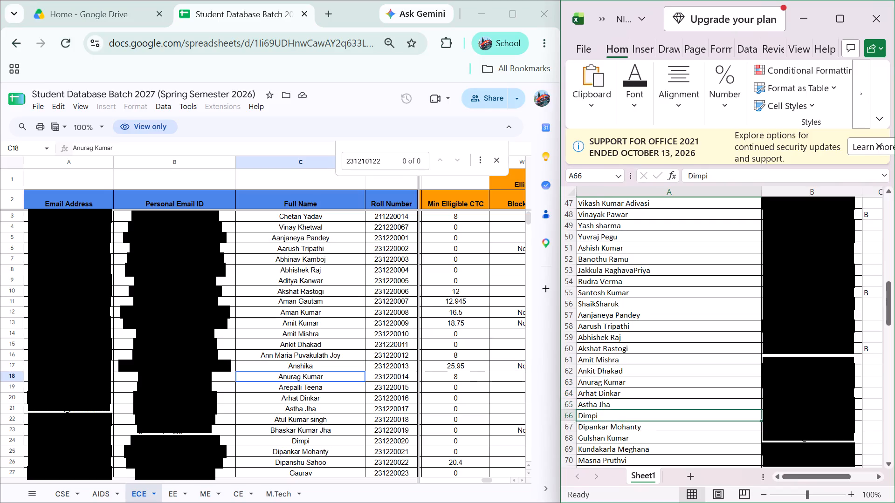
pyautogui.scroll(-1, 598, 418)
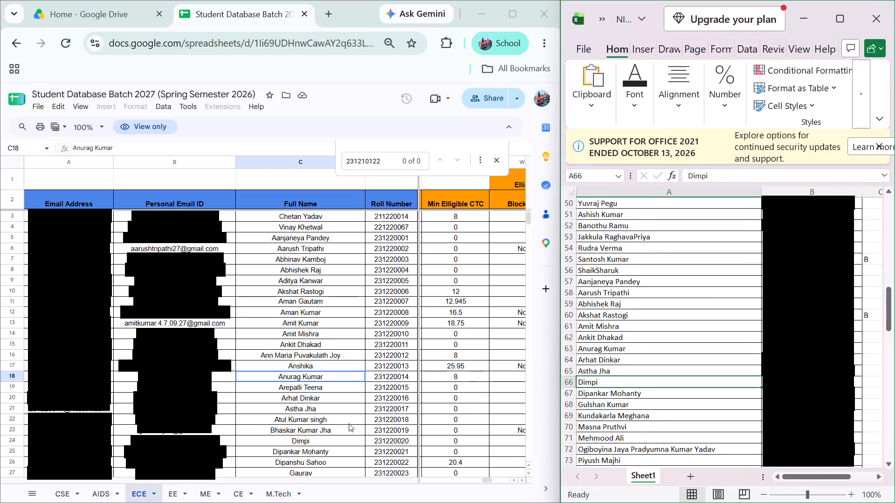
pyautogui.scroll(-1, 349, 423)
pyautogui.click(330, 430)
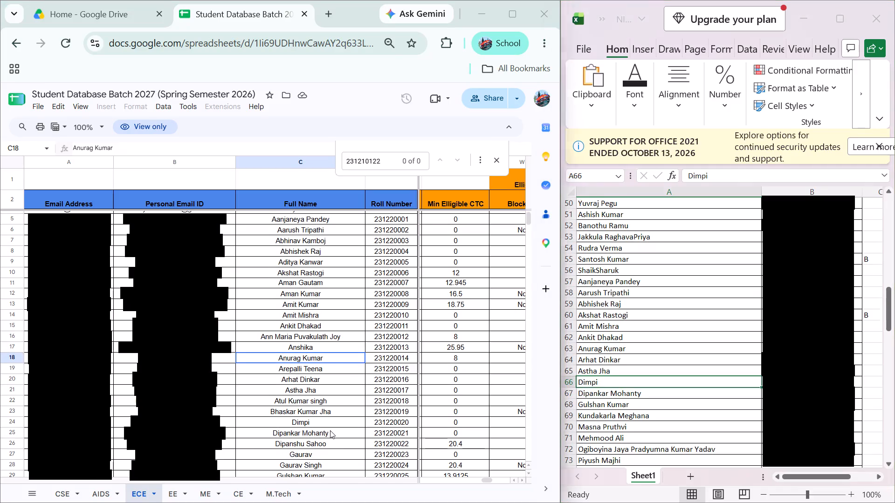
# Mark the workbook row 68 candidate by entering an uppercase B in cell C68.
pyautogui.click(609, 402)
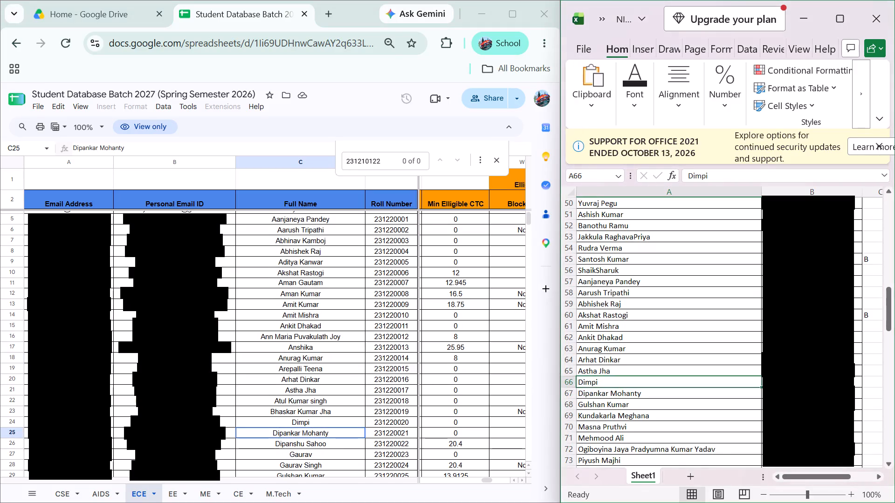
pyautogui.click(603, 408)
pyautogui.hscroll(-2, 603, 408)
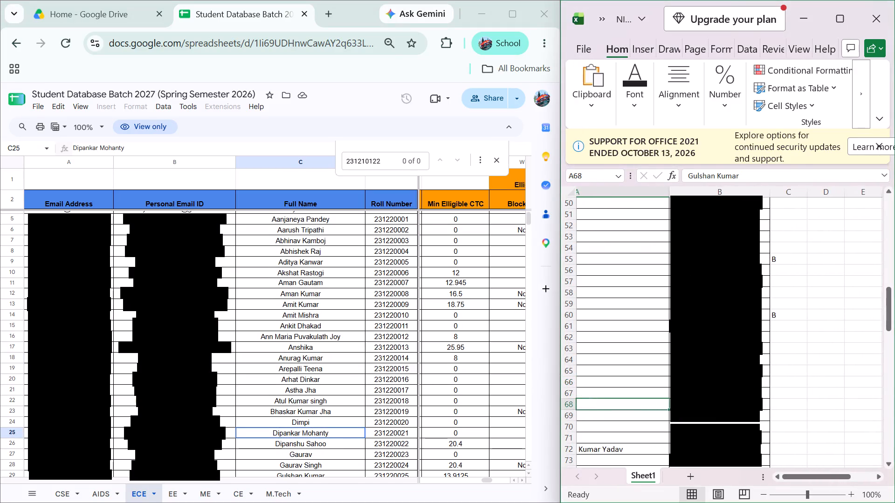
pyautogui.click(871, 408)
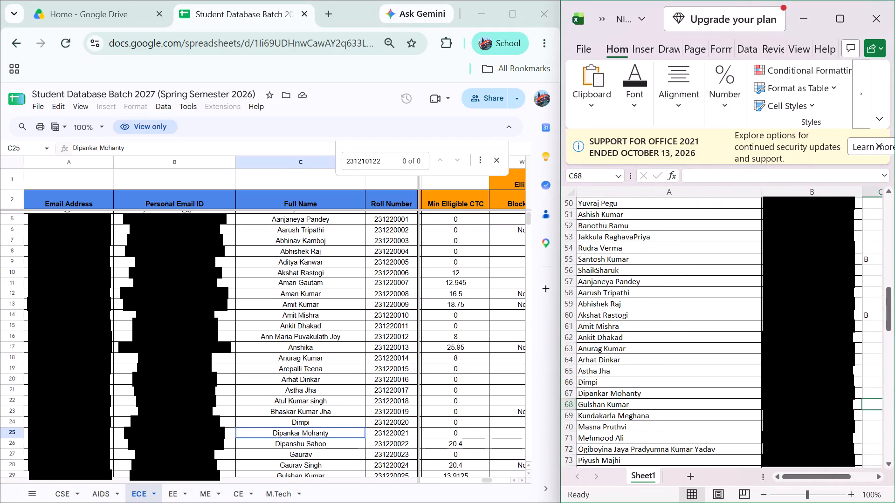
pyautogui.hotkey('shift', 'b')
pyautogui.hscroll(4, 871, 408)
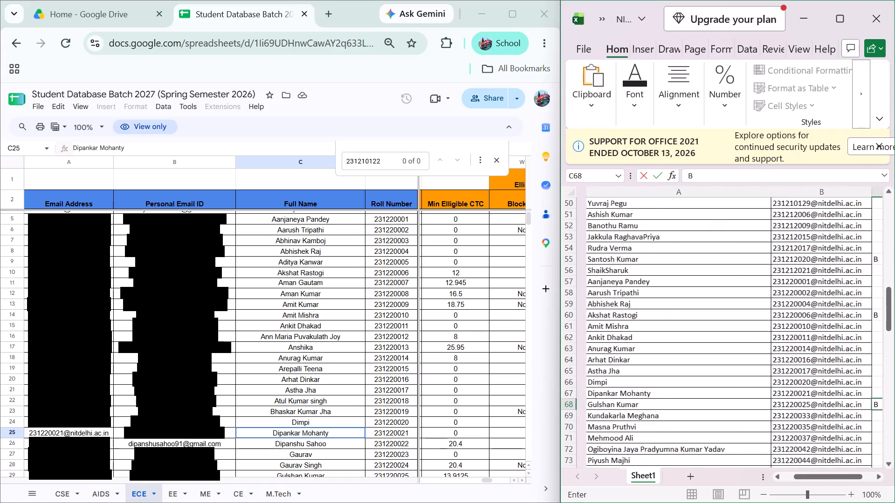
# Go through the workbook row 69 to 72 candidates and check each one's Min Elligible CTC in the ECE sheet.
pyautogui.click(626, 426)
pyautogui.click(603, 417)
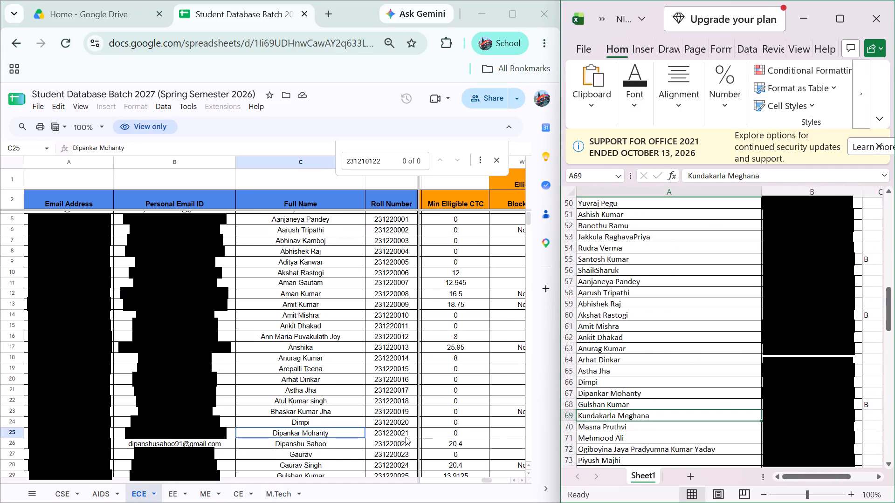
pyautogui.scroll(-2, 341, 462)
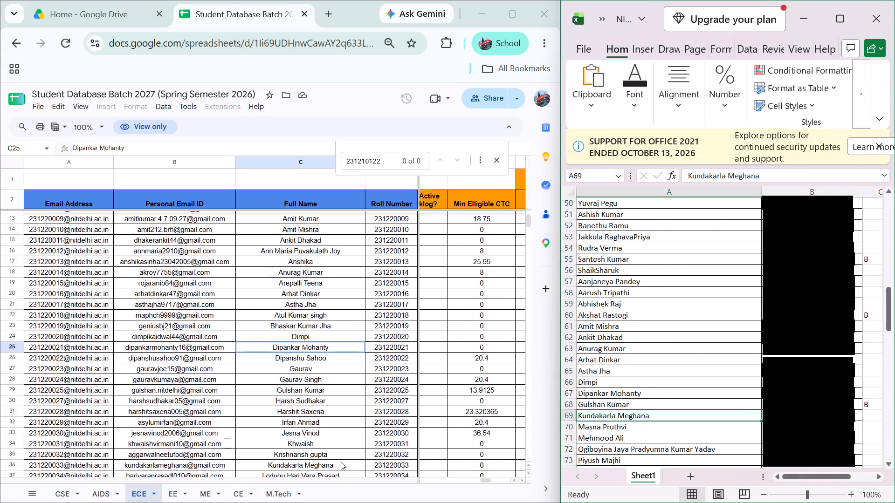
pyautogui.scroll(-2, 341, 462)
pyautogui.scroll(1, 338, 347)
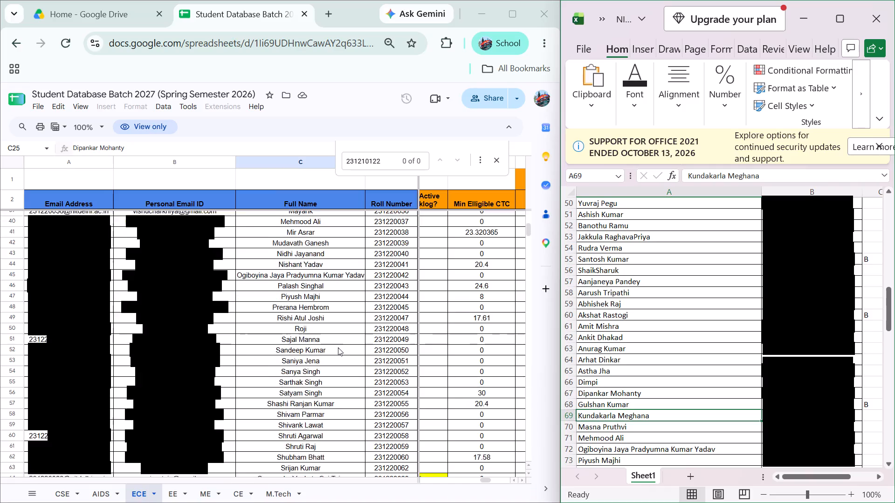
pyautogui.scroll(1, 338, 347)
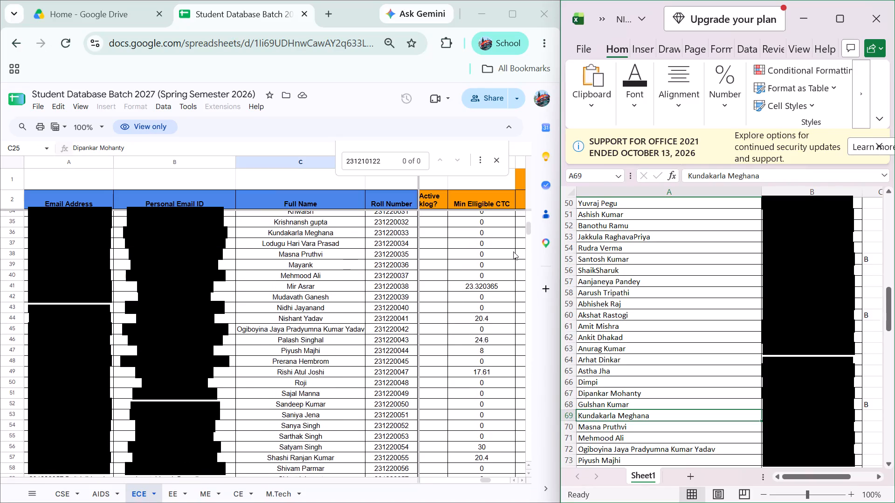
pyautogui.click(602, 427)
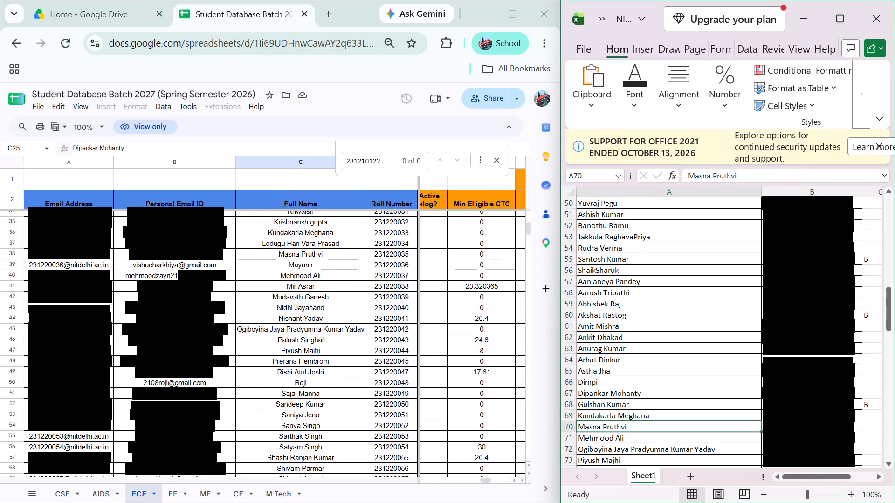
pyautogui.scroll(-4, 602, 427)
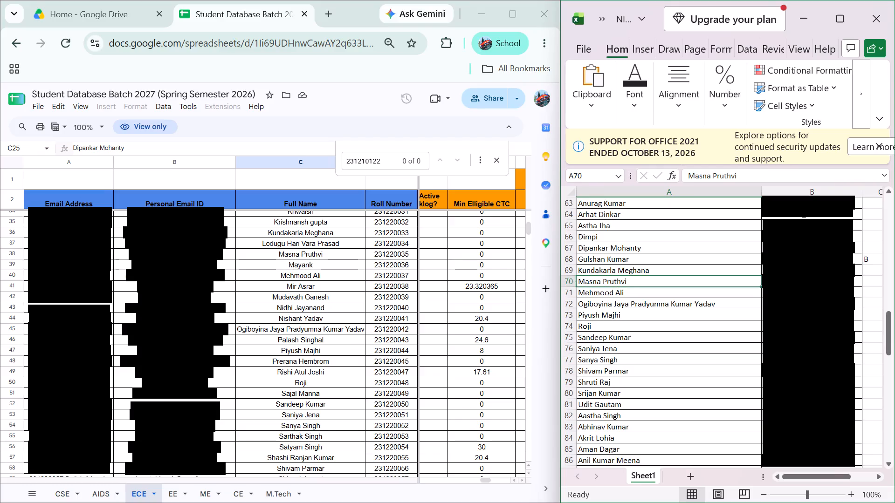
pyautogui.click(647, 294)
pyautogui.click(642, 307)
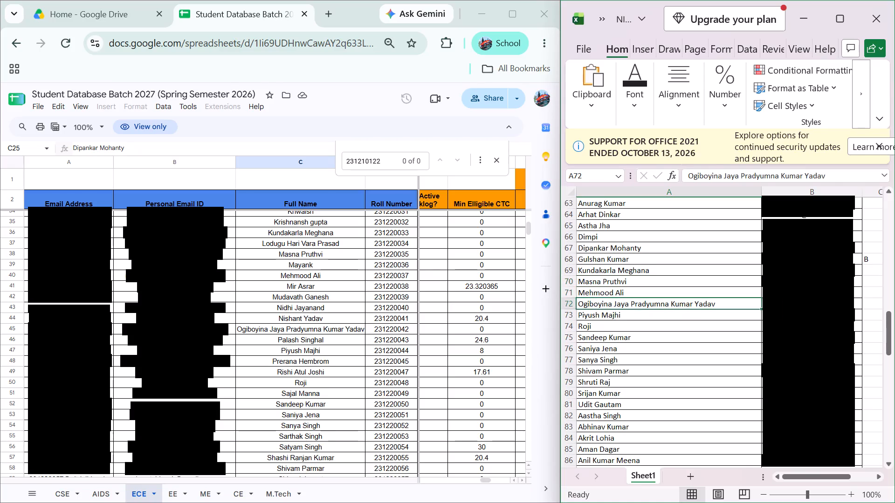
# Select the Full Name cells of the workbook row 73 to 77 candidates in the ECE sheet and check their Min Elligible CTC.
pyautogui.click(627, 319)
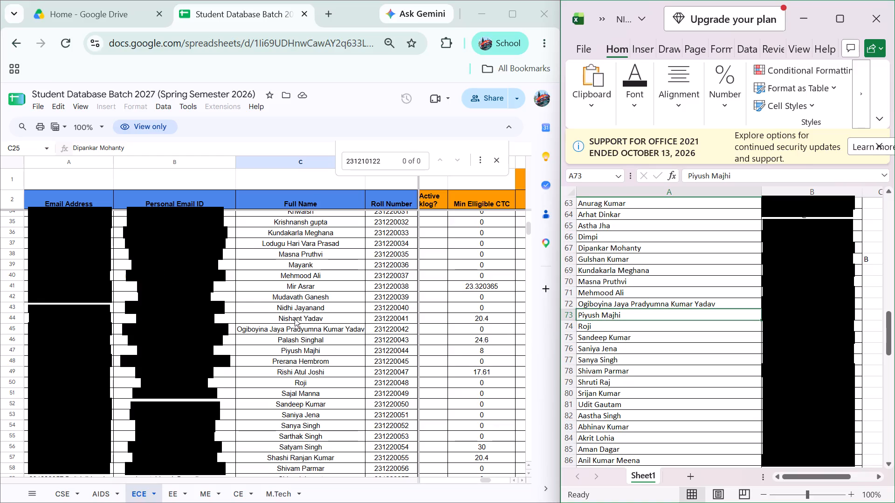
pyautogui.click(297, 353)
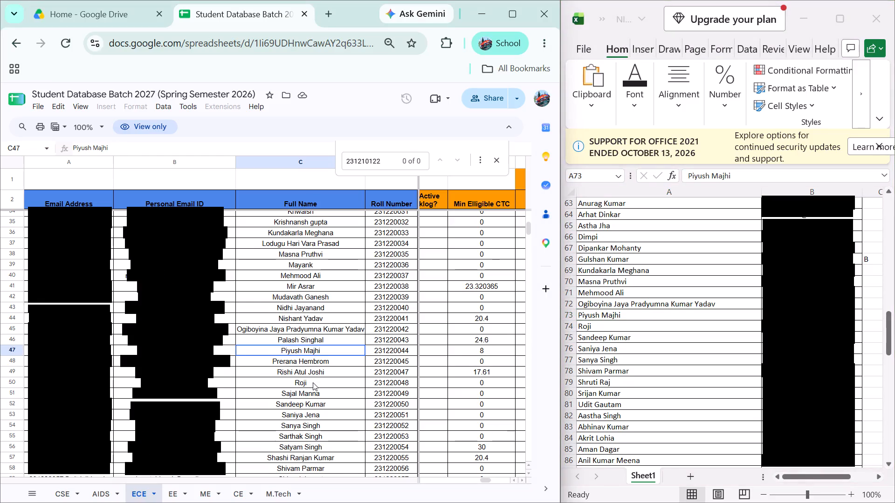
pyautogui.click(313, 382)
pyautogui.scroll(-1, 317, 388)
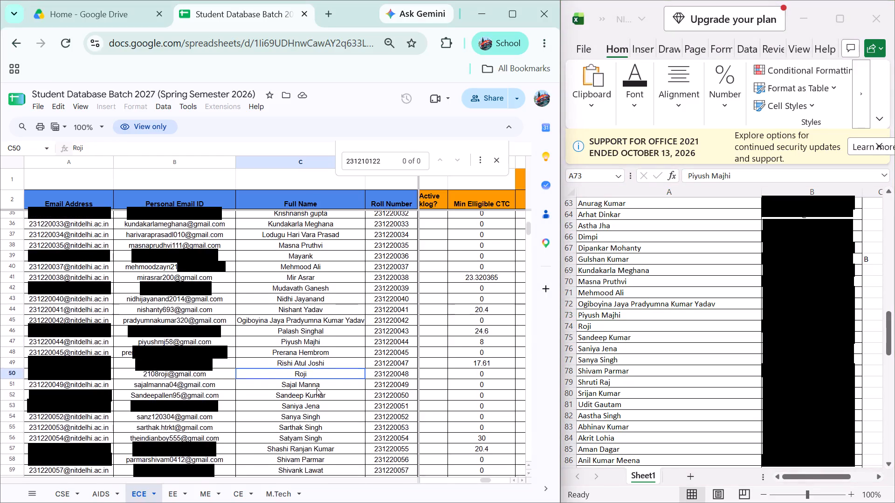
pyautogui.scroll(-1, 317, 388)
pyautogui.click(320, 393)
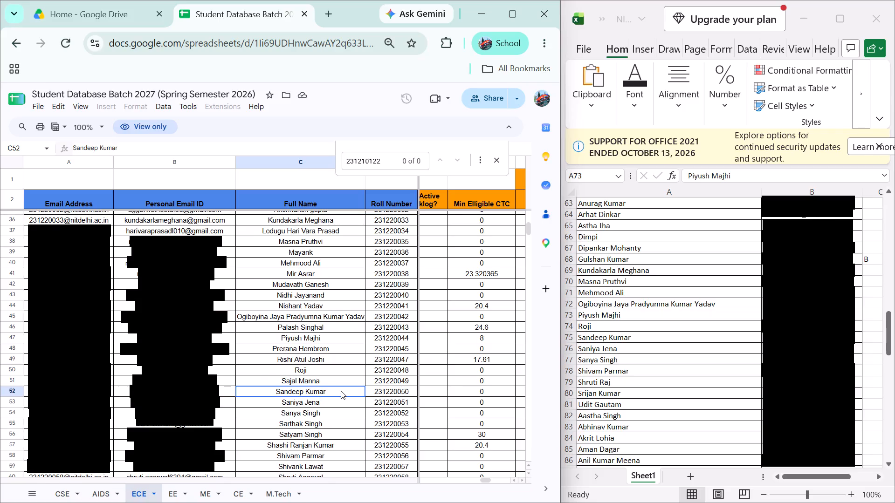
pyautogui.scroll(-1, 341, 391)
pyautogui.click(343, 396)
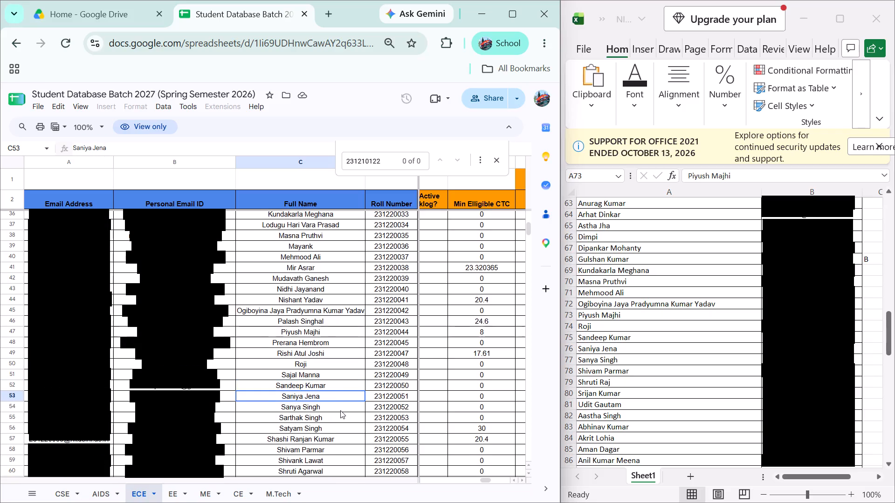
pyautogui.click(337, 409)
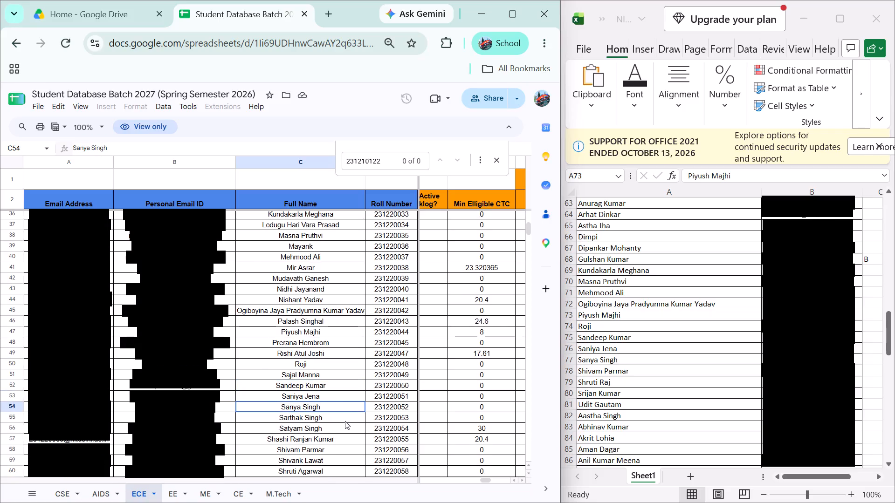
# Select the Full Name cells of the workbook row 78 and 79 candidates in the ECE sheet and check their Min Elligible CTC.
pyautogui.scroll(-1, 345, 425)
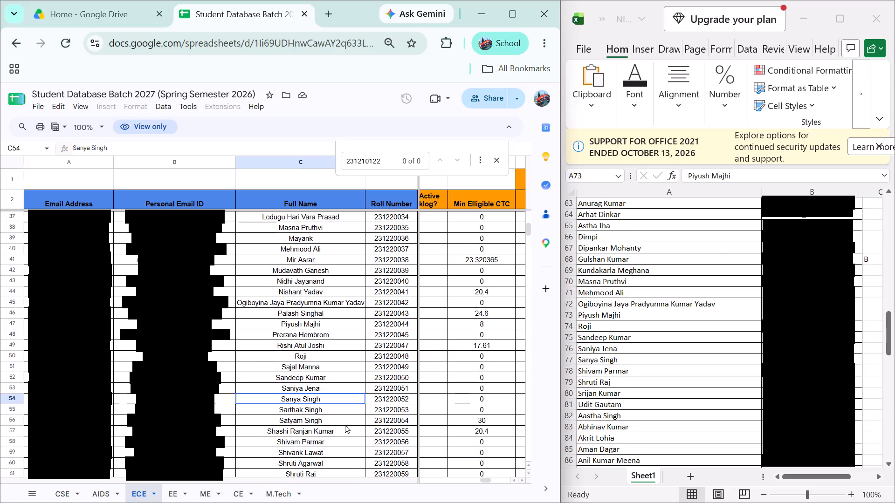
pyautogui.scroll(-1, 345, 425)
pyautogui.click(329, 444)
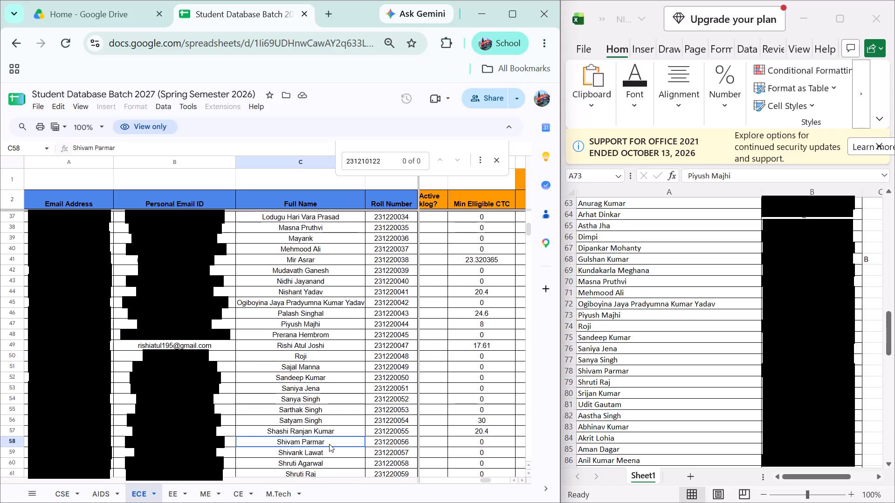
pyautogui.scroll(-1, 314, 461)
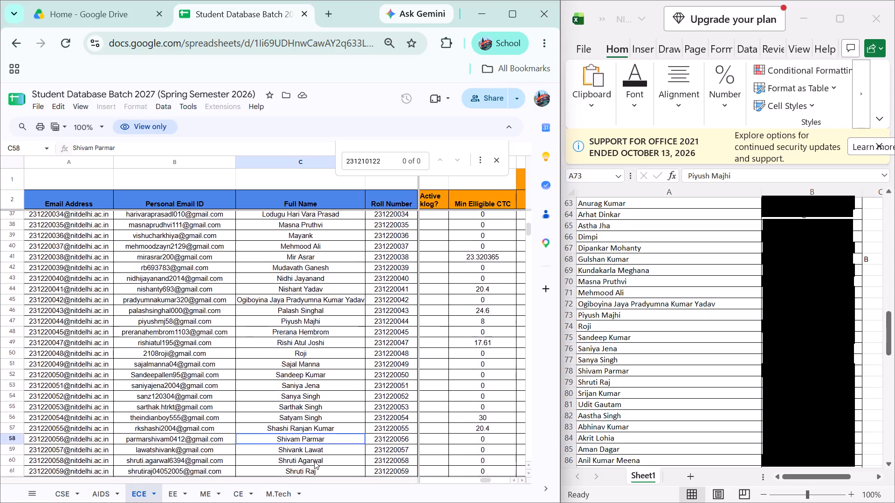
pyautogui.scroll(-1, 314, 461)
pyautogui.click(314, 461)
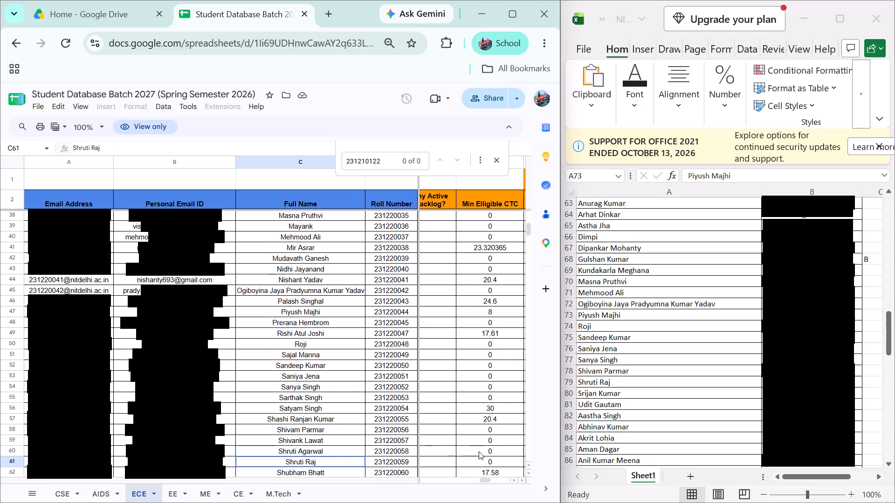
# Check the Min Elligible CTC of the workbook row 80 and 81 candidates in the ECE sheet and look over the workbook candidates from row 82.
pyautogui.hscroll(-1, 479, 451)
pyautogui.scroll(-1, 327, 453)
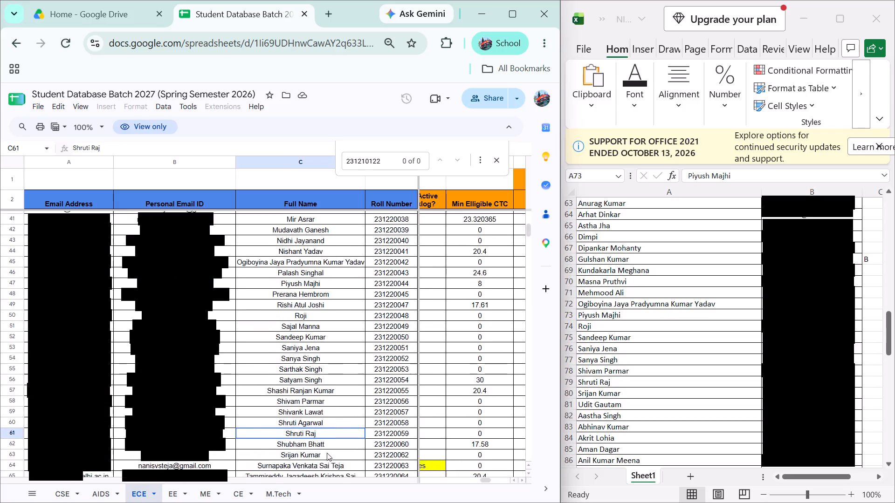
pyautogui.scroll(-1, 327, 453)
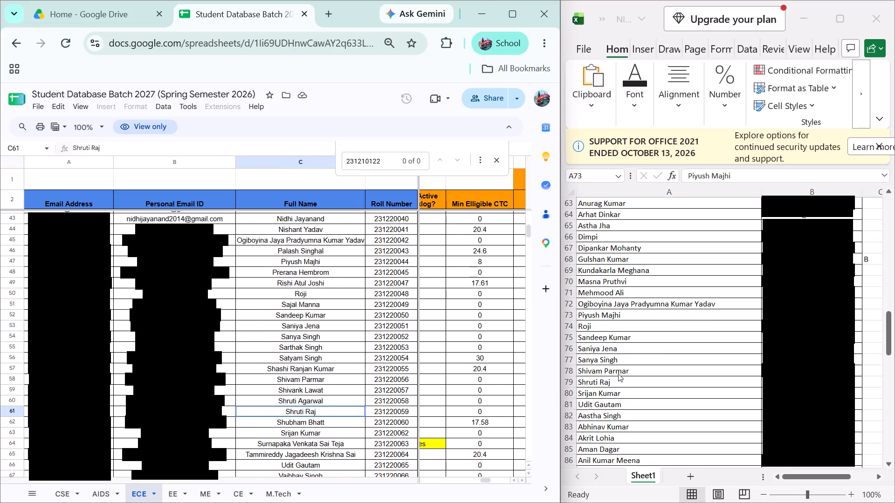
pyautogui.click(605, 381)
pyautogui.scroll(-1, 605, 381)
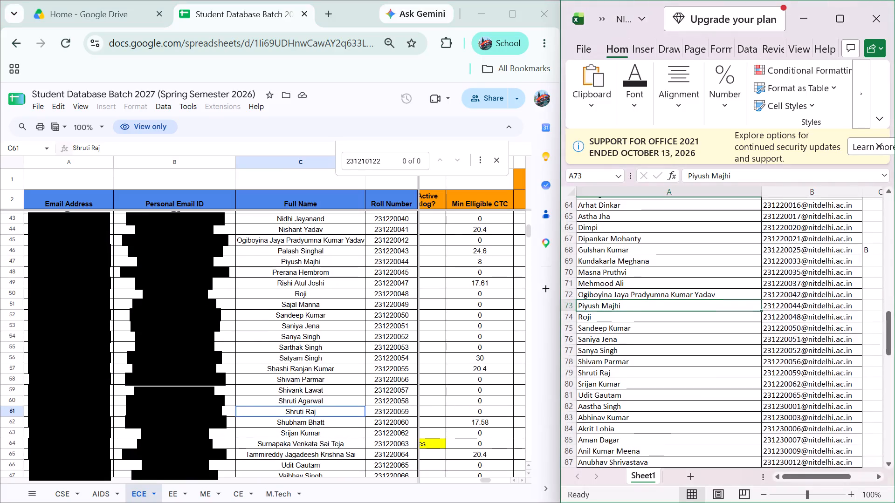
pyautogui.scroll(-2, 605, 381)
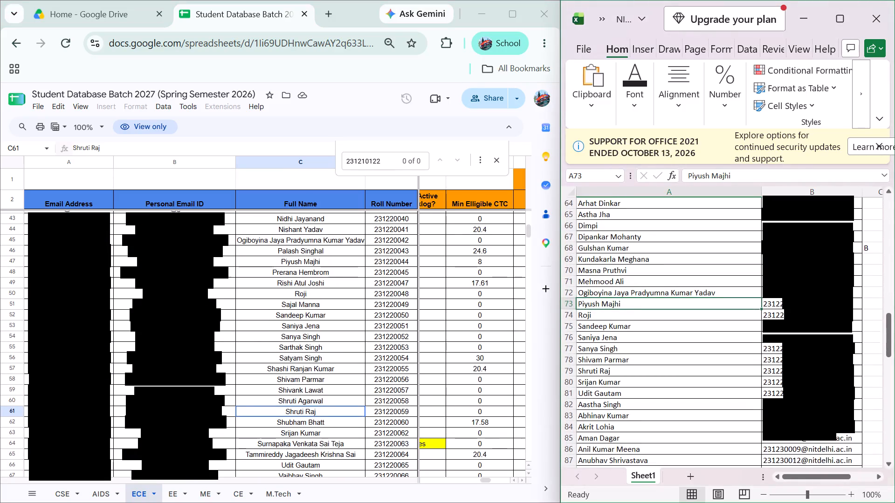
pyautogui.click(605, 382)
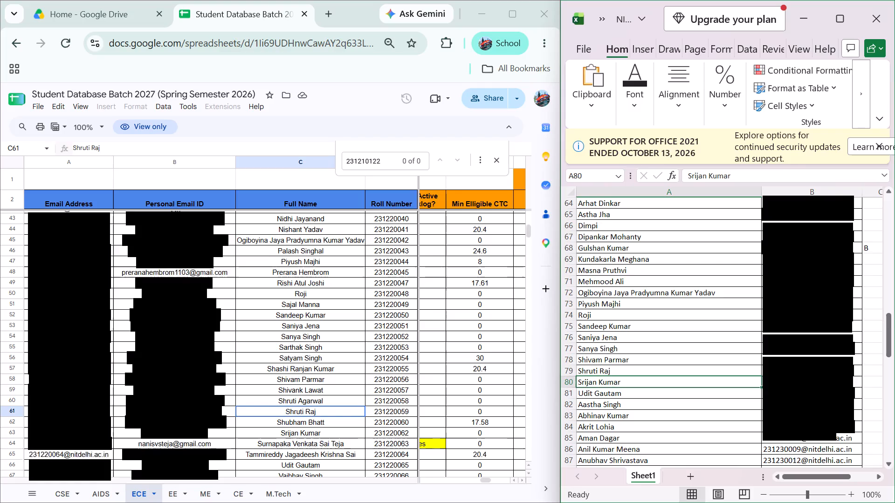
pyautogui.scroll(-1, 317, 468)
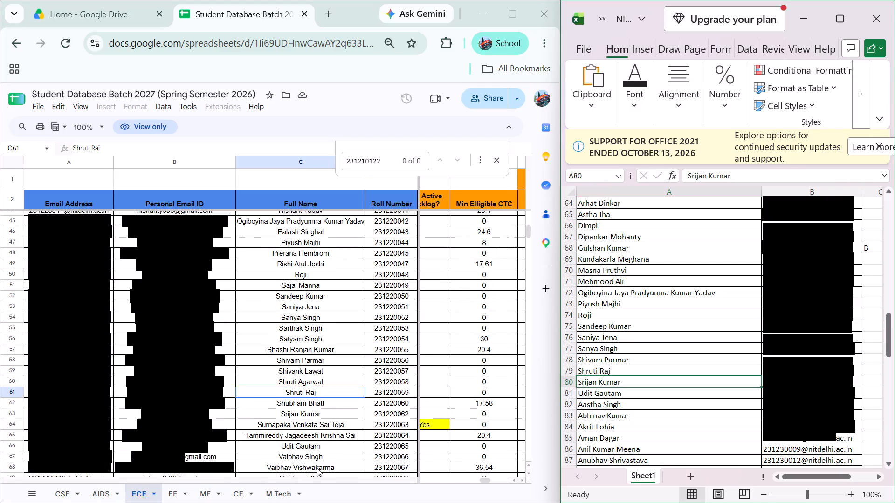
pyautogui.scroll(-1, 317, 468)
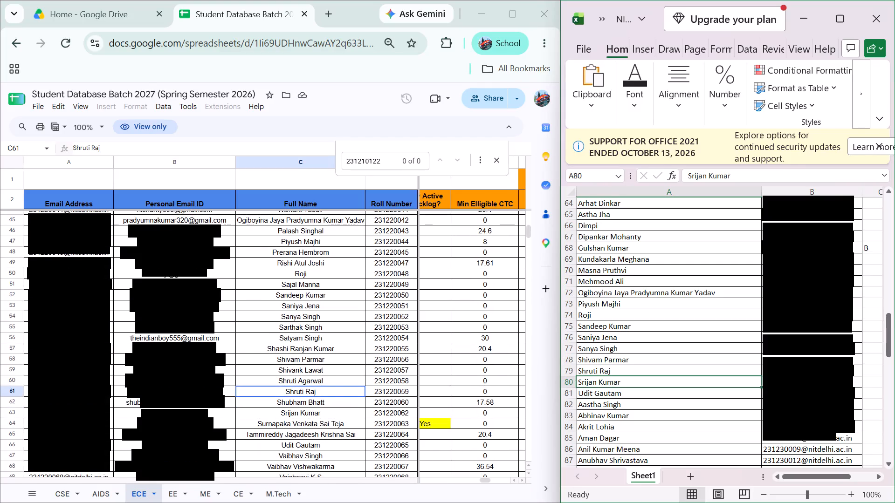
pyautogui.click(597, 394)
pyautogui.scroll(-1, 597, 394)
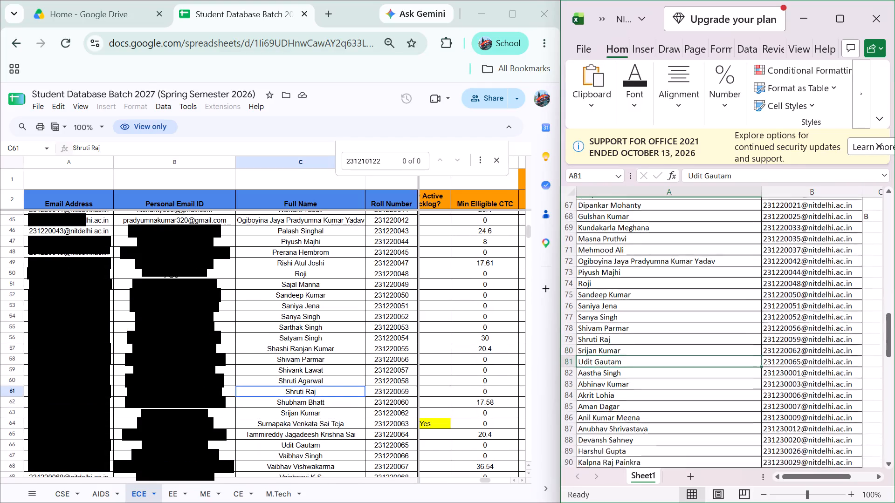
pyautogui.scroll(-3, 597, 394)
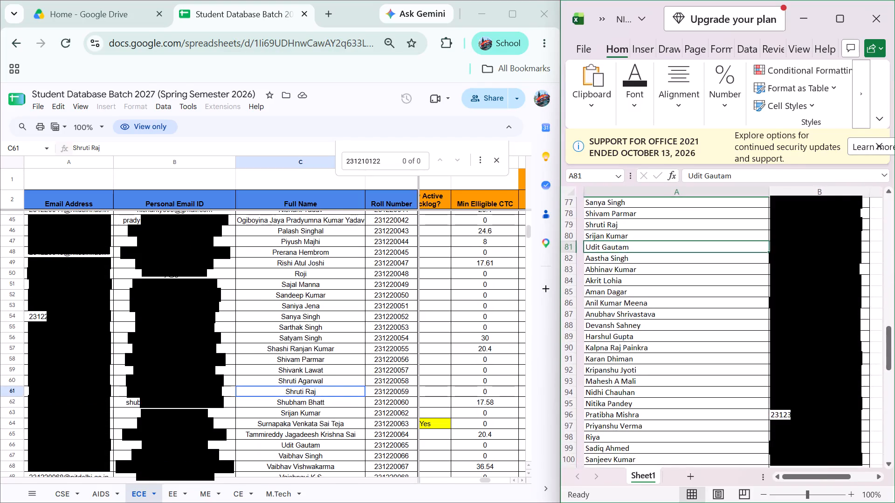
# Open the database's EE sheet and examine its Min Elligible CTC column for the workbook candidates from row 82 onward.
pyautogui.scroll(-1, 597, 394)
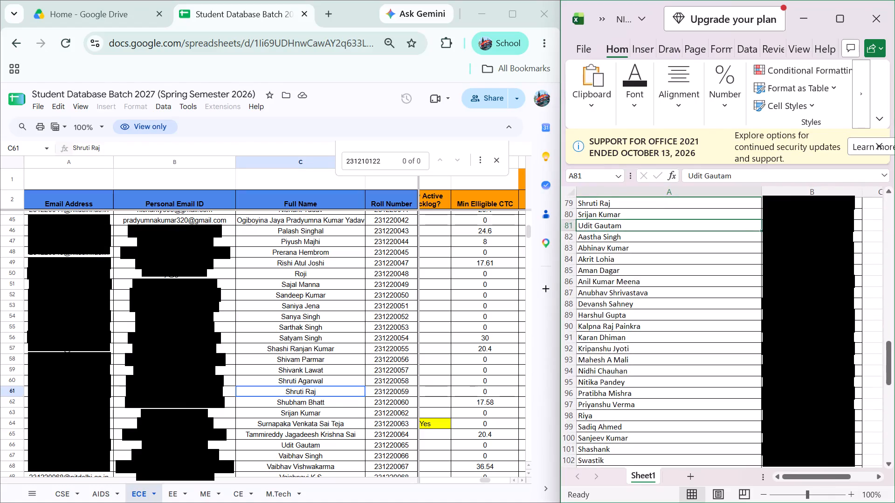
pyautogui.scroll(-1, 303, 436)
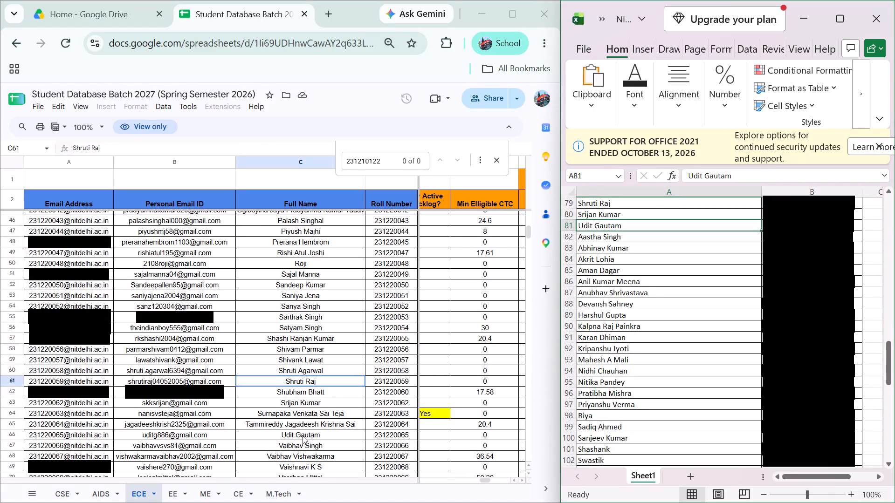
pyautogui.scroll(-2, 303, 436)
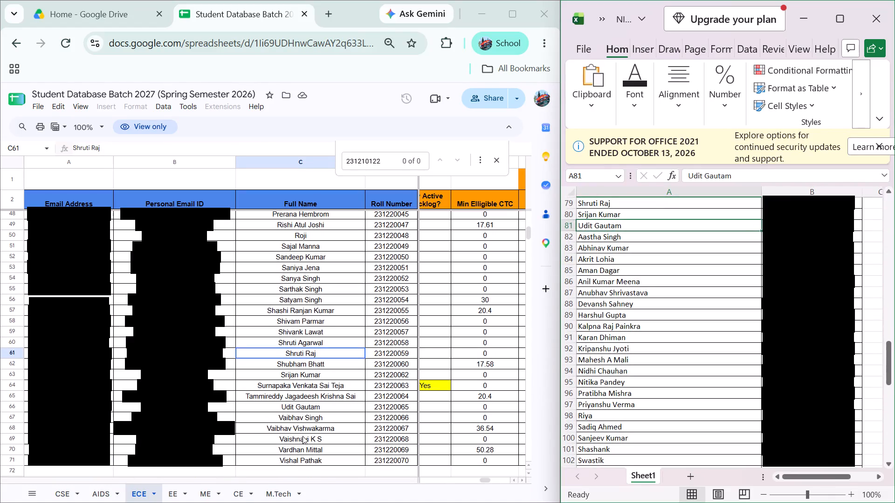
pyautogui.click(172, 499)
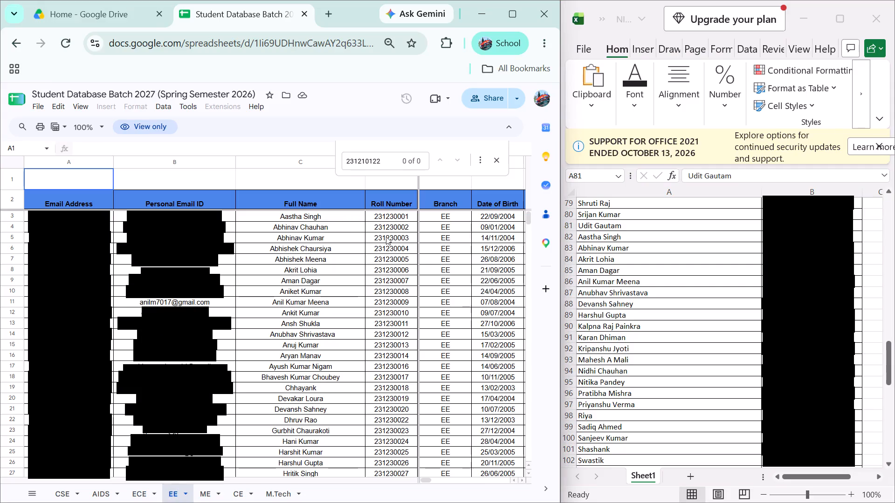
pyautogui.hscroll(-8, 456, 254)
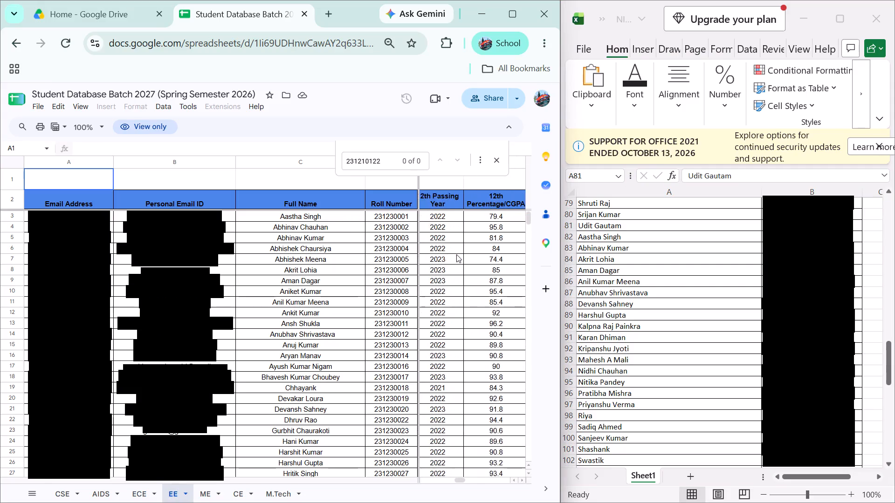
pyautogui.hscroll(-5, 456, 254)
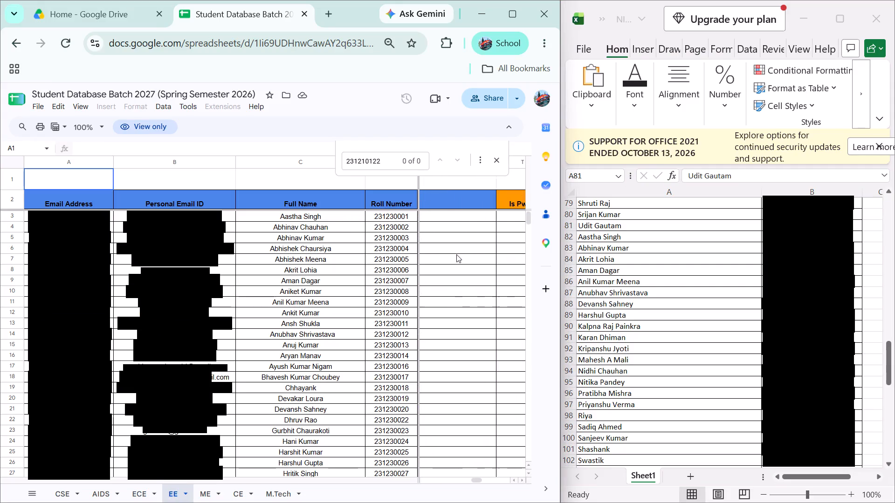
pyautogui.hscroll(-4, 456, 254)
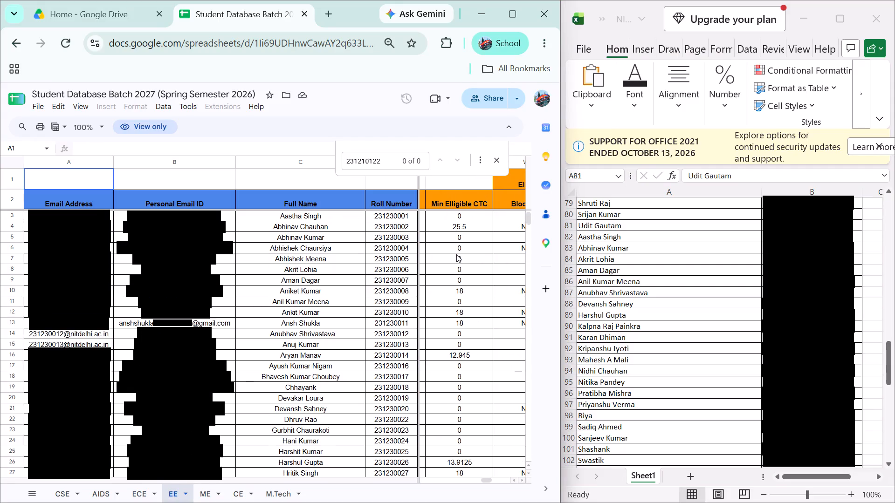
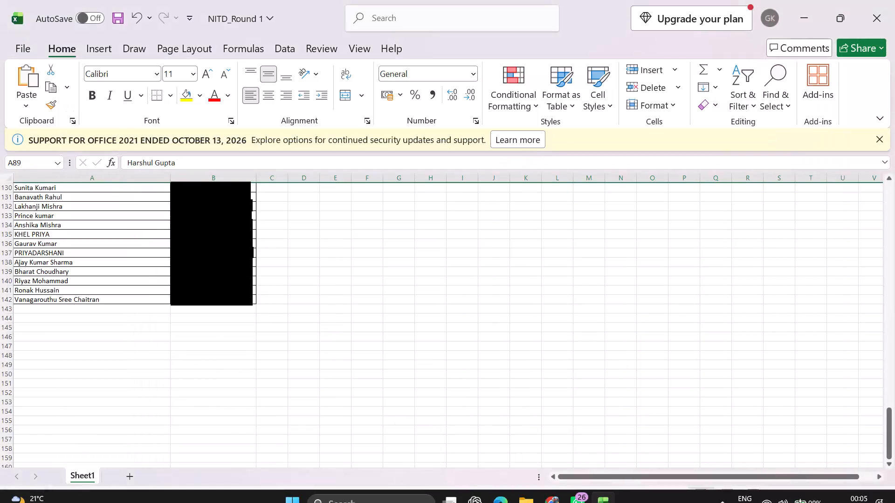
# Switch to the student database in Chrome, maximize its window and examine the EE sheet's Min Elligible CTC and internship eligibility columns.
pyautogui.click(546, 490)
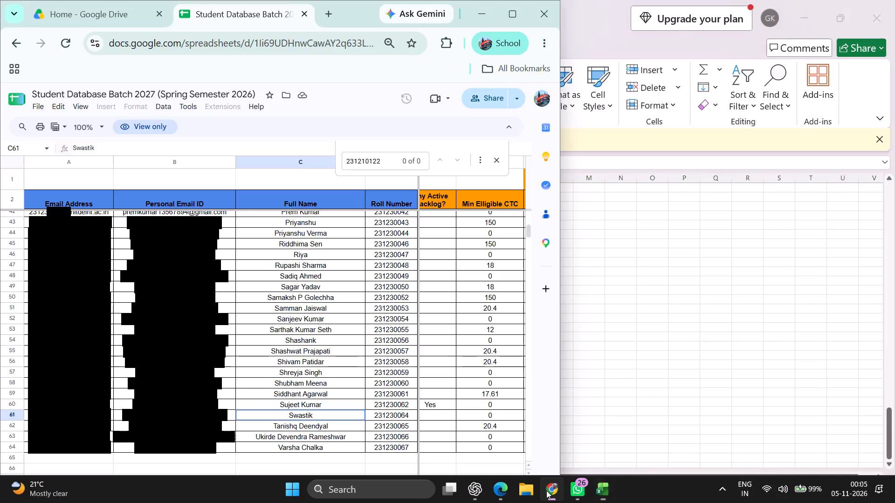
pyautogui.click(513, 9)
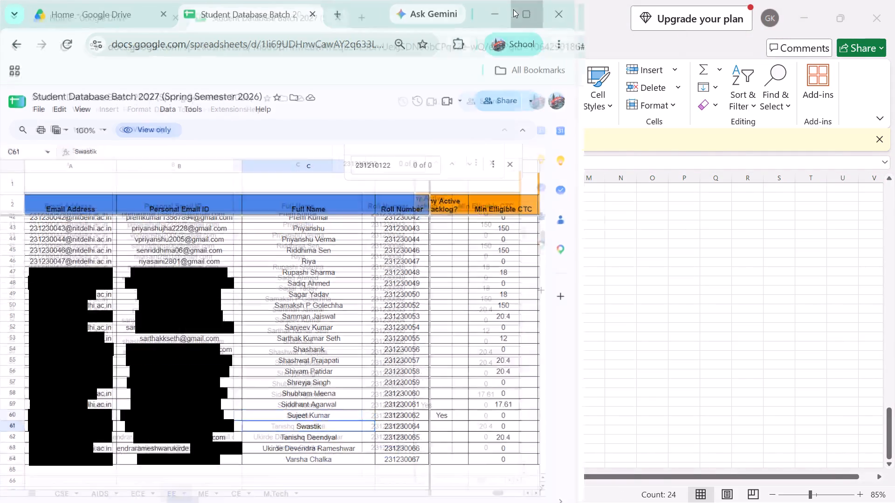
pyautogui.scroll(7, 344, 374)
pyautogui.scroll(-2, 344, 374)
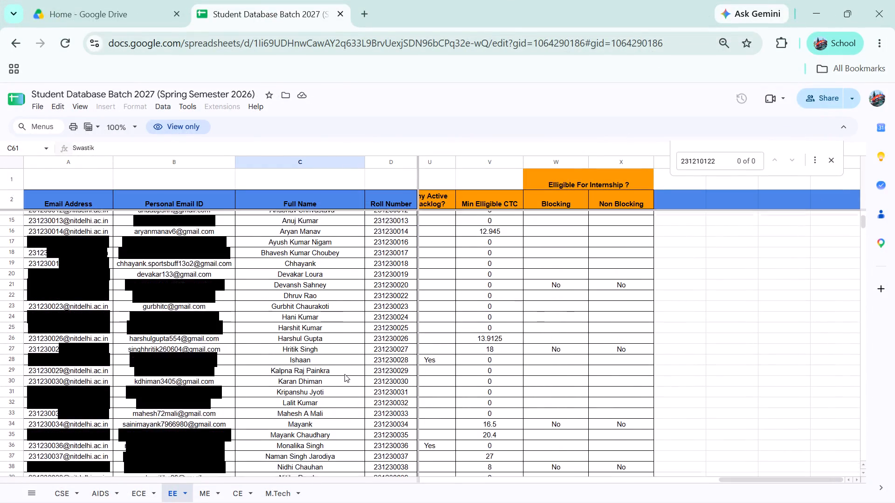
pyautogui.scroll(-1, 344, 374)
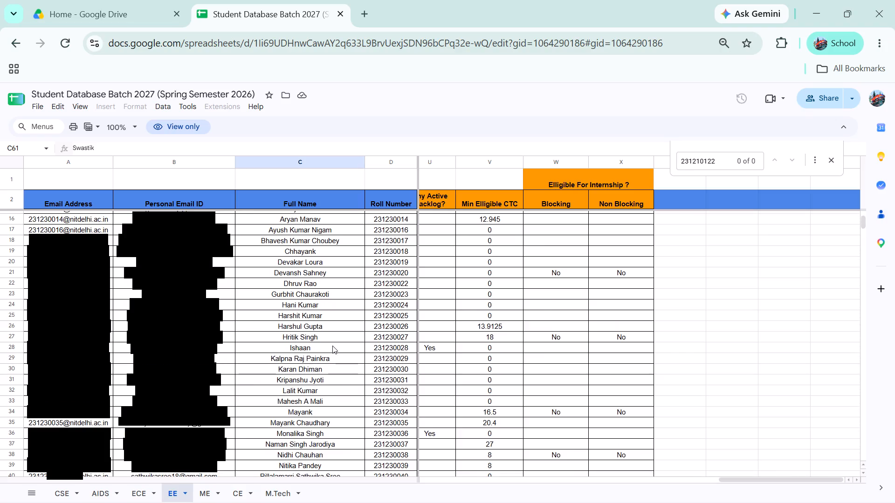
pyautogui.scroll(5, 344, 385)
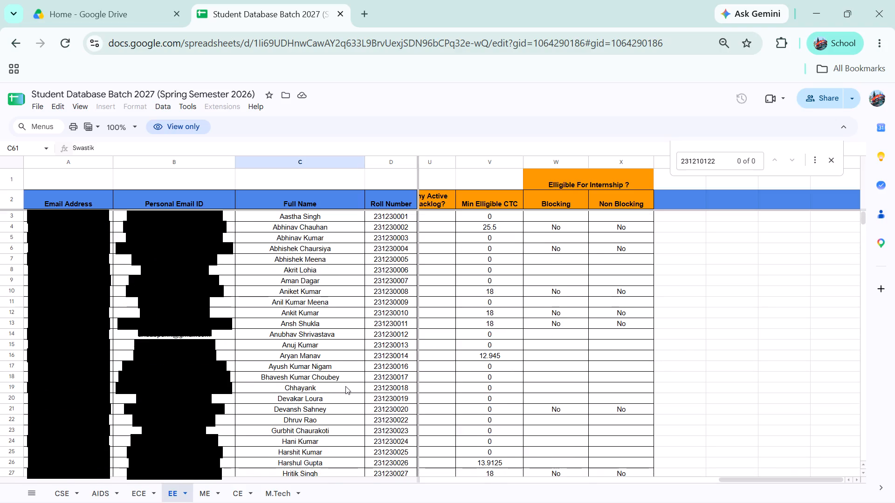
pyautogui.scroll(-1, 340, 435)
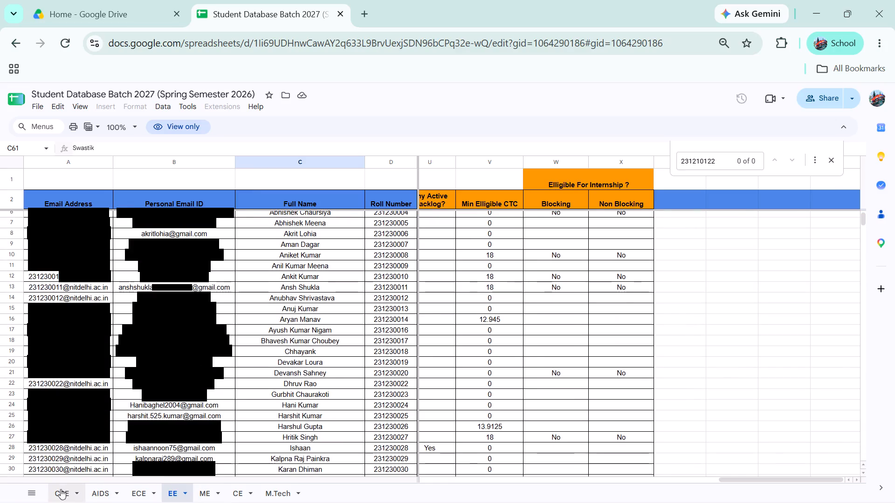
# Open the CSE sheet, select the Full Name cell in row 103 and examine that student's Min Elligible CTC and blocking columns.
pyautogui.click(61, 489)
pyautogui.click(358, 376)
pyautogui.scroll(1, 335, 323)
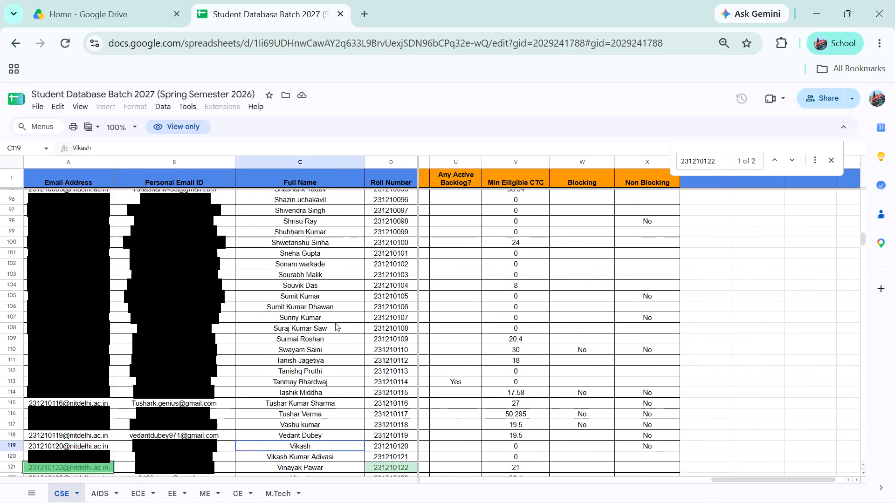
pyautogui.scroll(2, 335, 323)
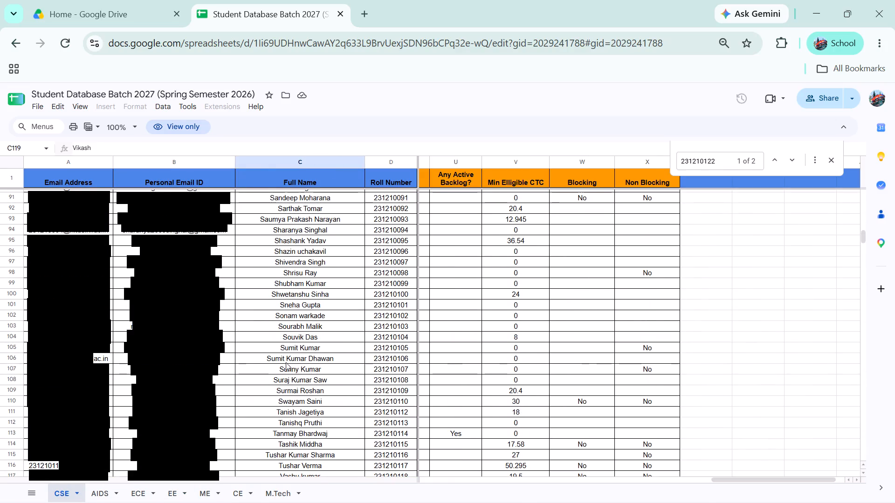
pyautogui.click(302, 330)
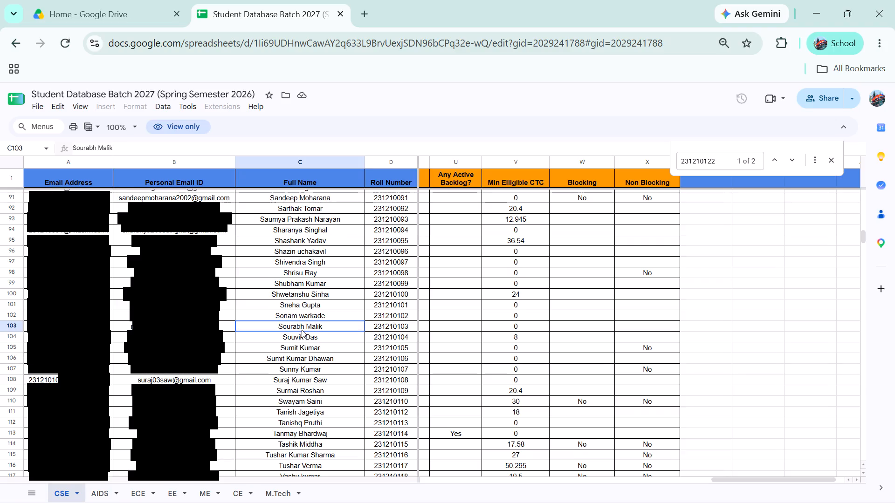
pyautogui.hscroll(4, 472, 344)
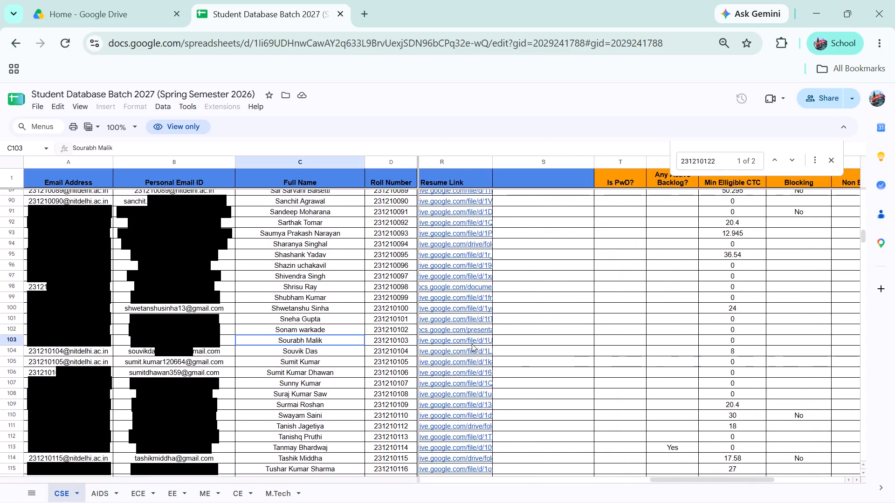
pyautogui.hscroll(3, 472, 344)
pyautogui.hscroll(-2, 472, 344)
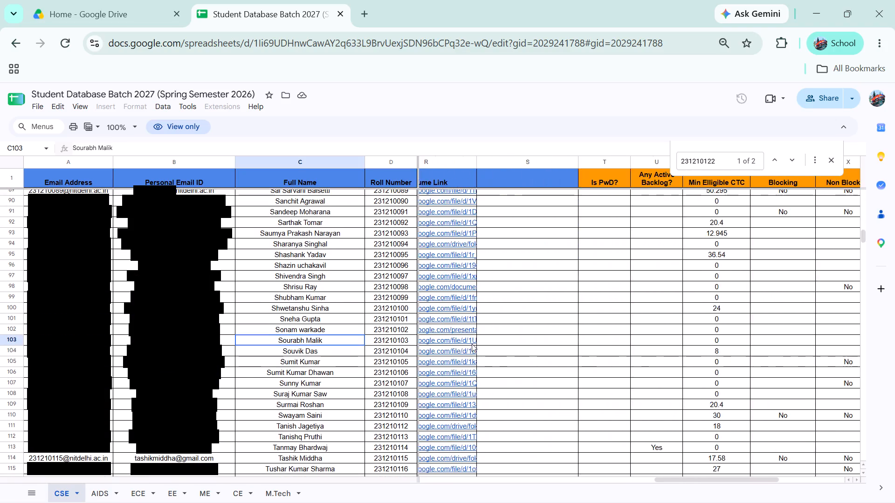
pyautogui.hscroll(-4, 472, 344)
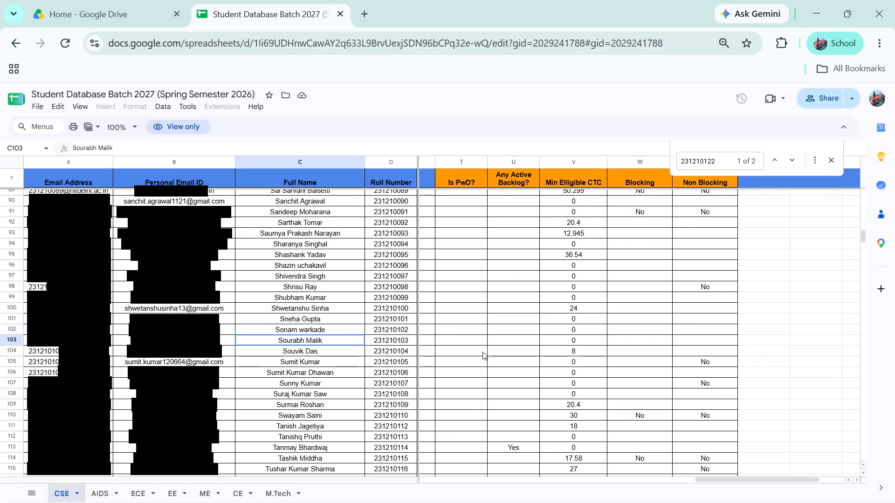
# Check the CGPA, Branch and Gender cells of the row 103 student in the CSE sheet.
pyautogui.hscroll(7, 482, 352)
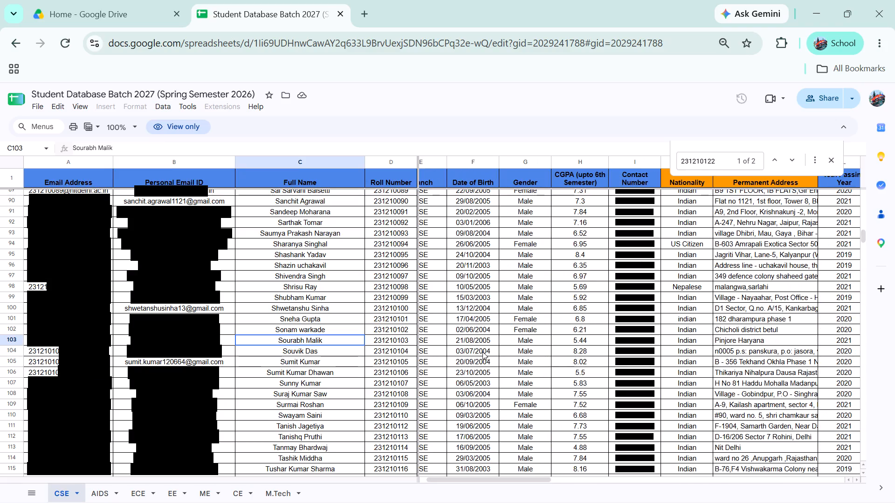
pyautogui.click(598, 345)
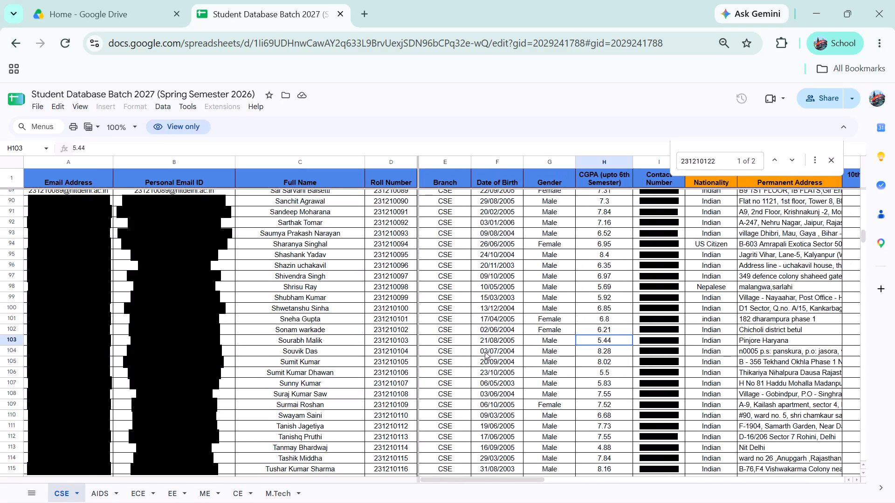
pyautogui.click(341, 341)
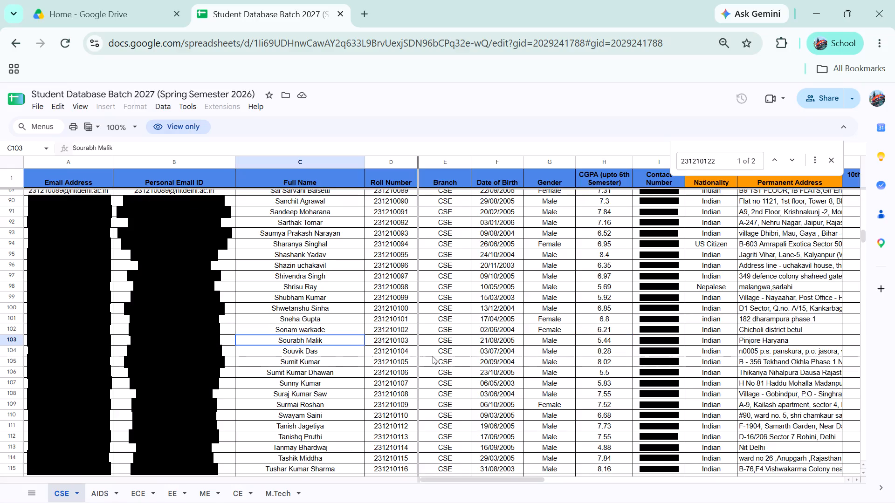
pyautogui.hscroll(-1, 586, 339)
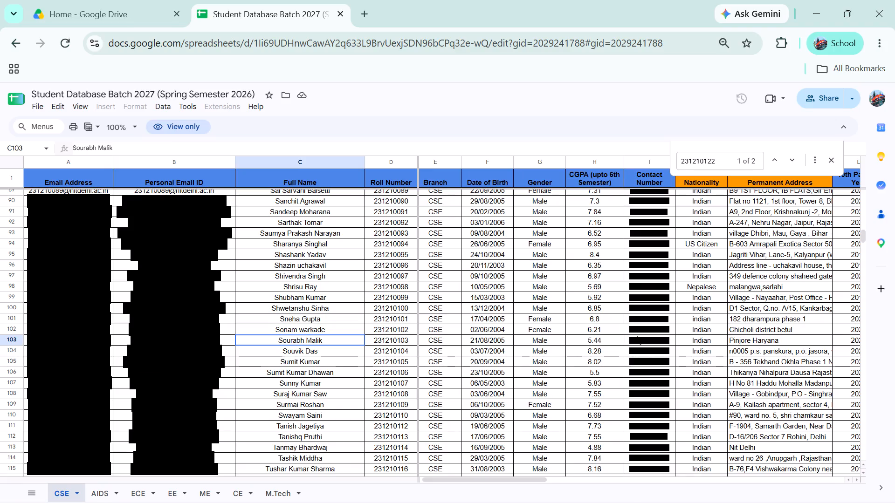
pyautogui.click(584, 340)
pyautogui.hscroll(-2, 584, 340)
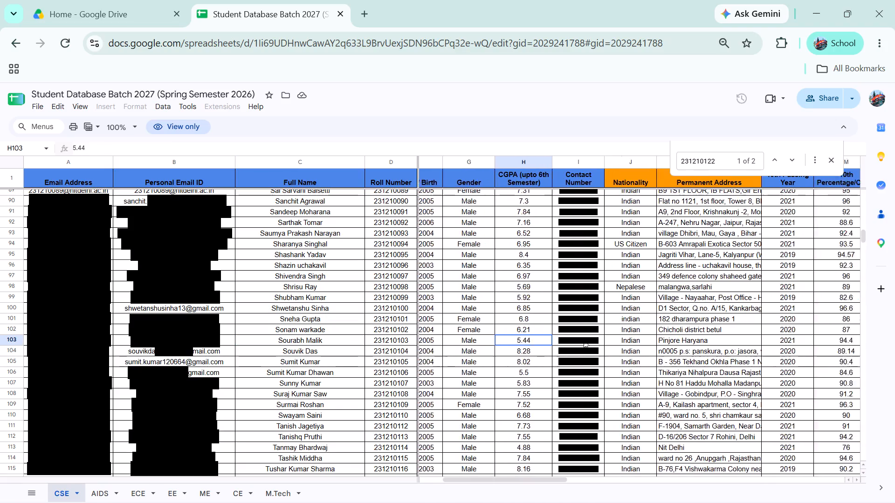
pyautogui.hscroll(-2, 584, 340)
pyautogui.hscroll(5, 584, 340)
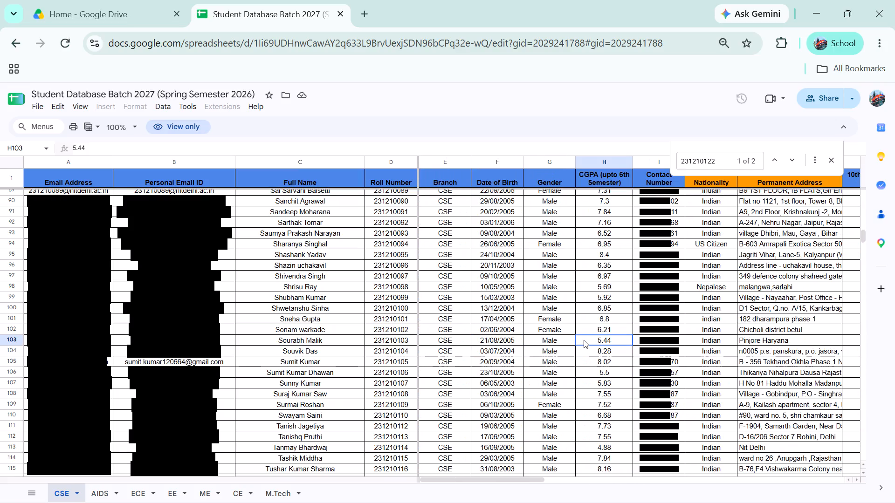
pyautogui.click(444, 341)
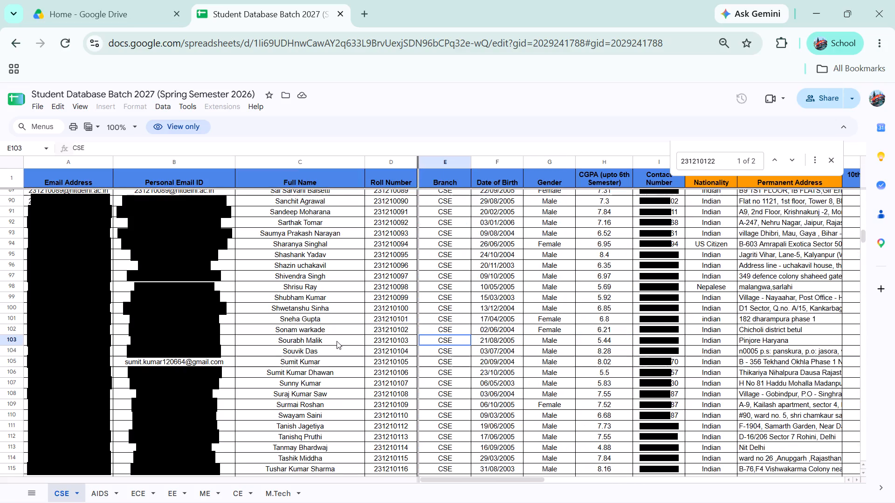
pyautogui.click(334, 341)
pyautogui.click(563, 333)
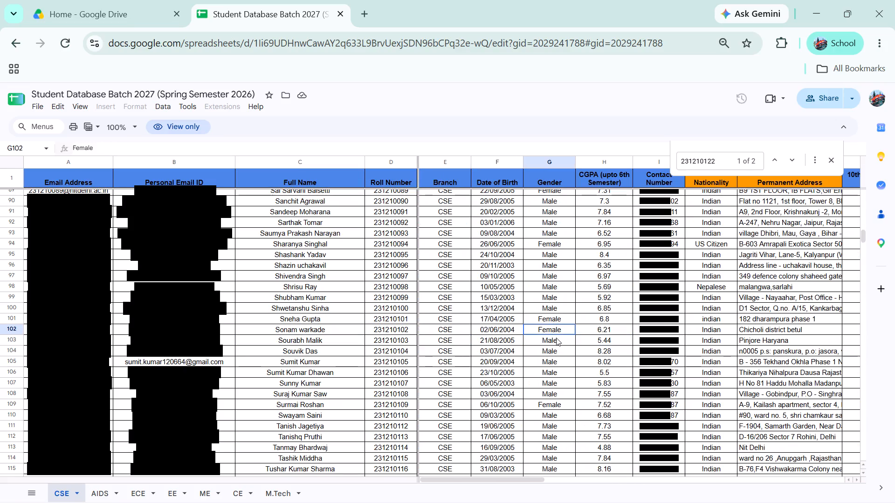
pyautogui.click(556, 338)
# Review the row 103 student's remaining columns across to Min Elligible CTC and Non Blocking, and reselect the student's Full Name cell.
pyautogui.hscroll(-5, 556, 338)
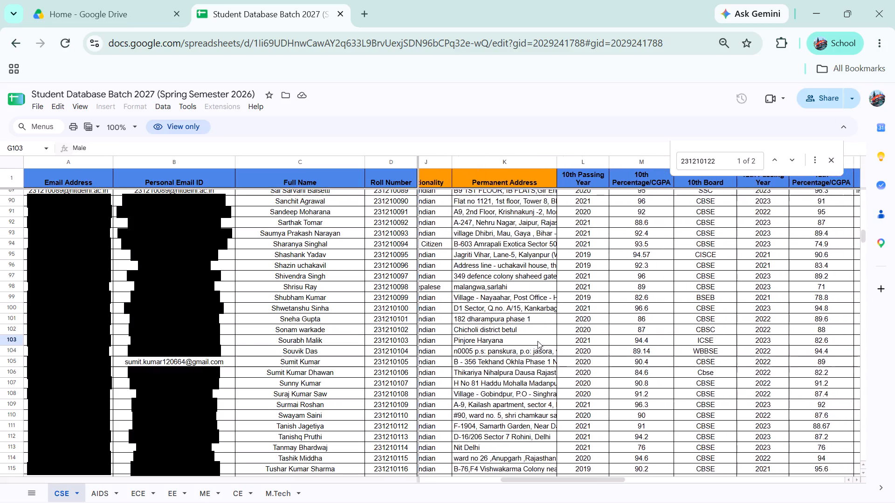
pyautogui.hscroll(-8, 537, 341)
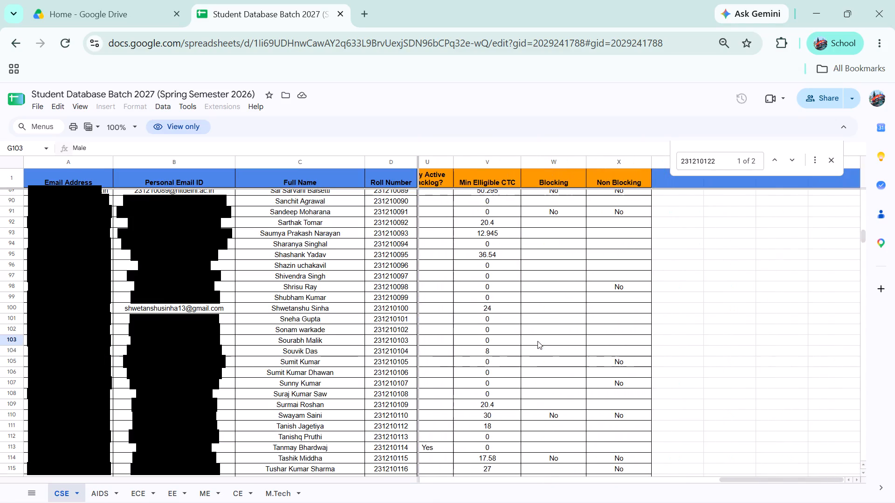
pyautogui.hscroll(-1, 537, 341)
pyautogui.hscroll(7, 537, 341)
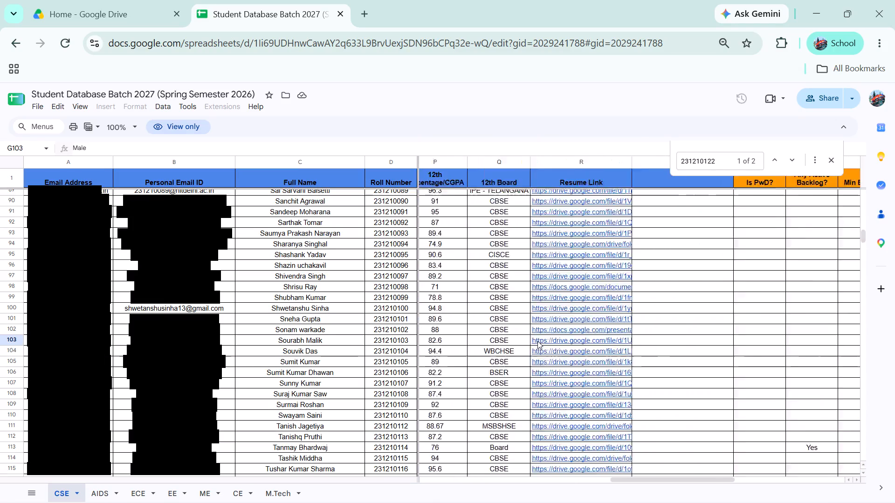
pyautogui.hscroll(7, 508, 340)
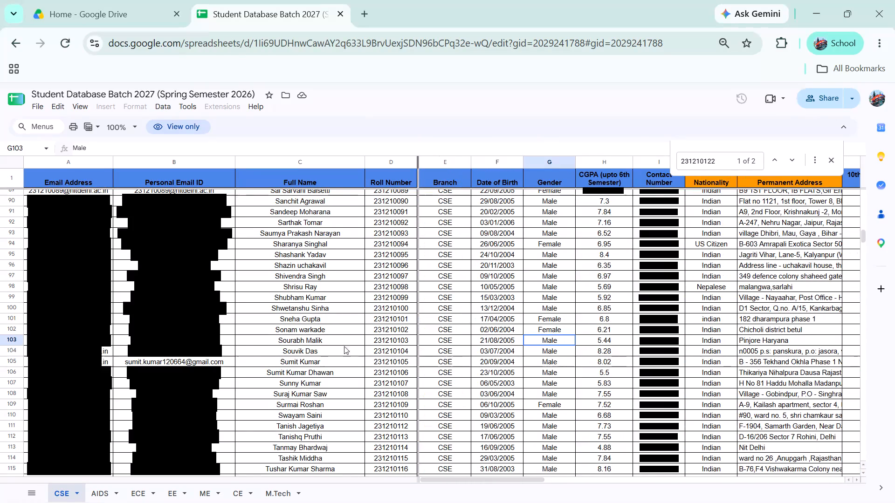
pyautogui.click(310, 341)
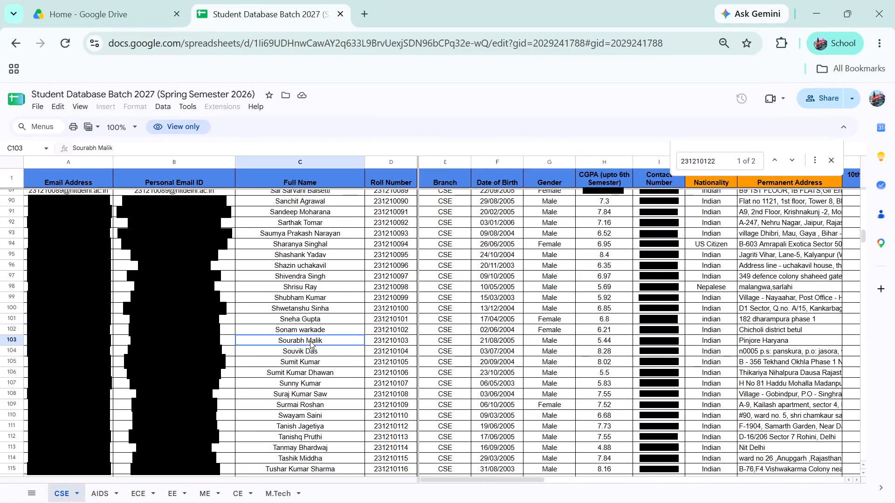
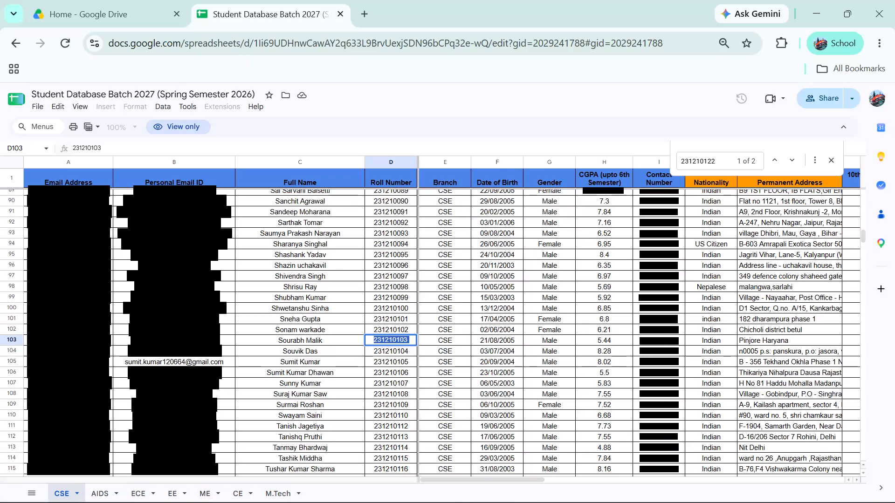
# Switch to the Tech Mahindra responses sheet in Edge and search for the copied roll number of the CSE row 103 student.
pyautogui.click(495, 487)
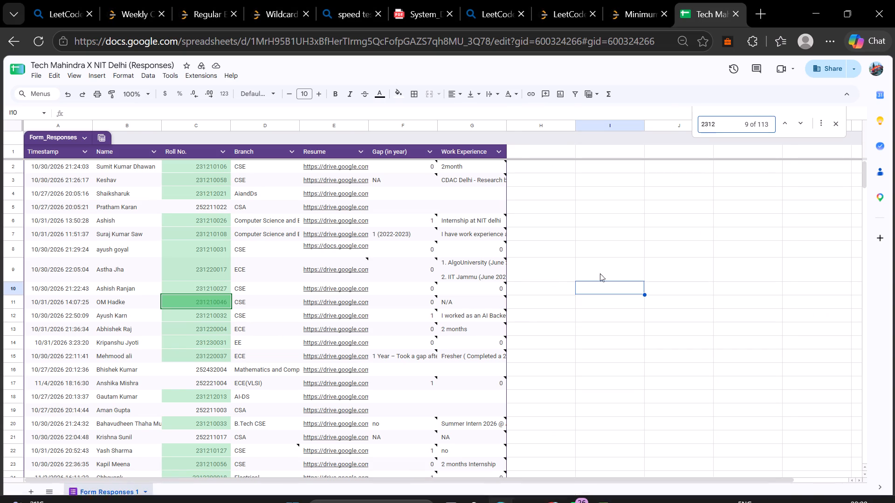
pyautogui.tripleClick(730, 122)
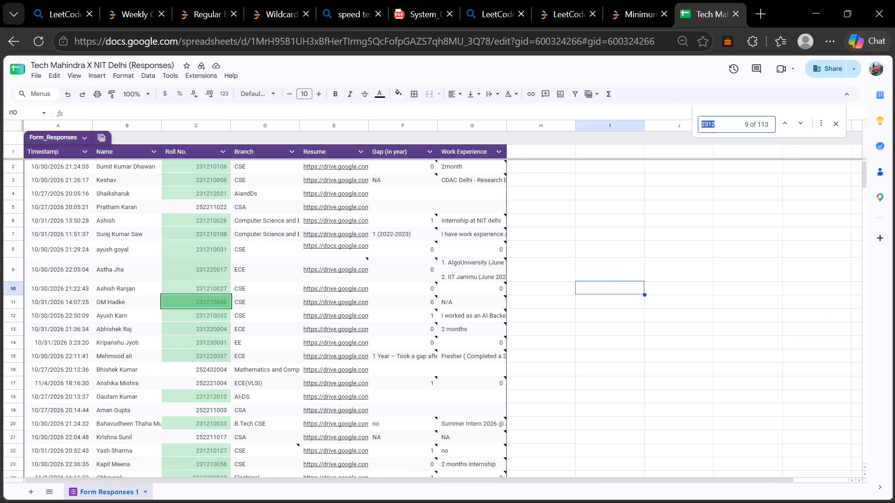
pyautogui.hotkey('ctrl', 'v')
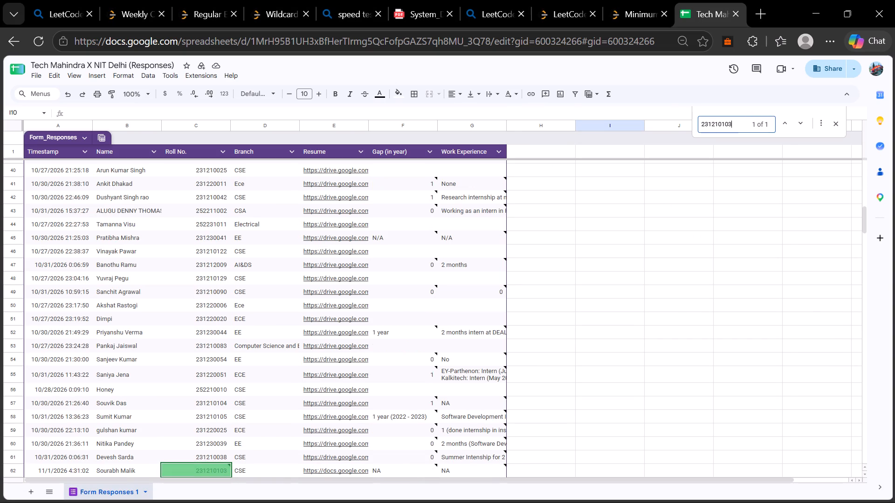
pyautogui.press('Return')
# Check the Gap and Work Experience cells of the matching response in row 62.
pyautogui.click(384, 473)
pyautogui.scroll(-2, 384, 473)
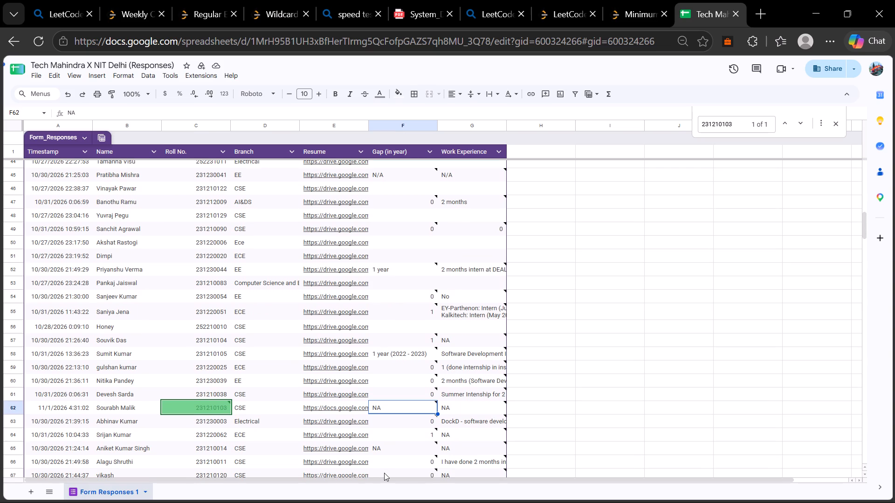
pyautogui.hscroll(1, 384, 473)
pyautogui.click(263, 407)
pyautogui.hscroll(1, 263, 407)
pyautogui.click(390, 407)
pyautogui.hscroll(-1, 390, 407)
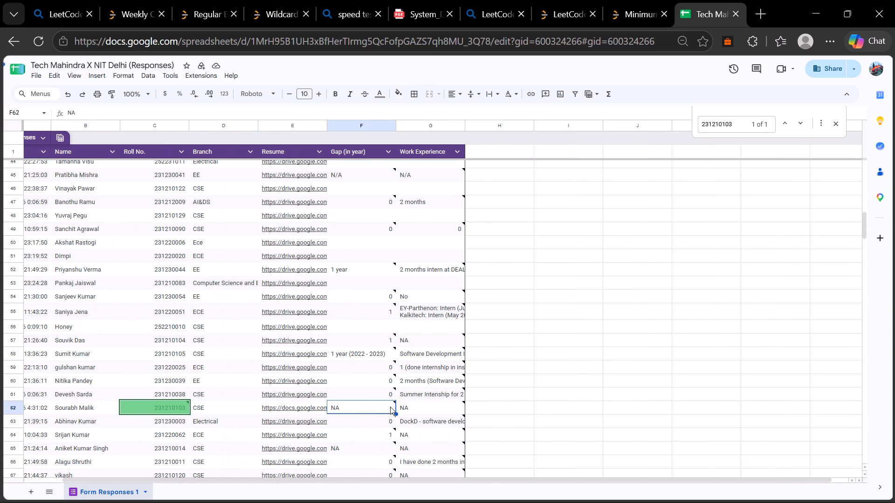
pyautogui.hscroll(-2, 390, 407)
pyautogui.click(390, 407)
pyautogui.hscroll(6, 390, 407)
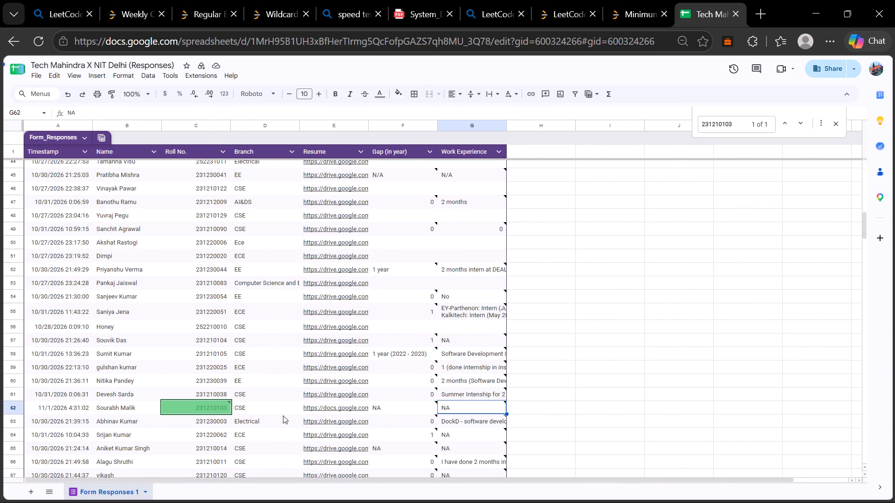
# Recheck row 62's Branch, Gap, Work Experience and Name cells, finishing with the Branch cell selected.
pyautogui.click(262, 407)
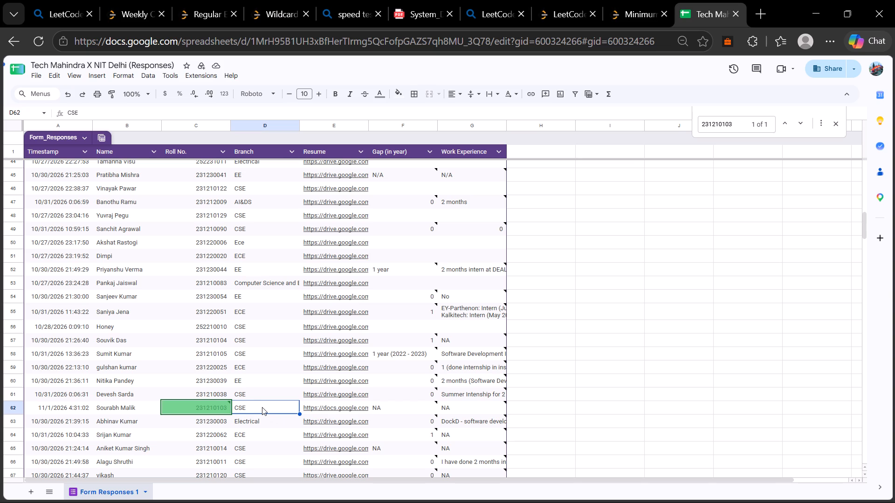
pyautogui.click(378, 408)
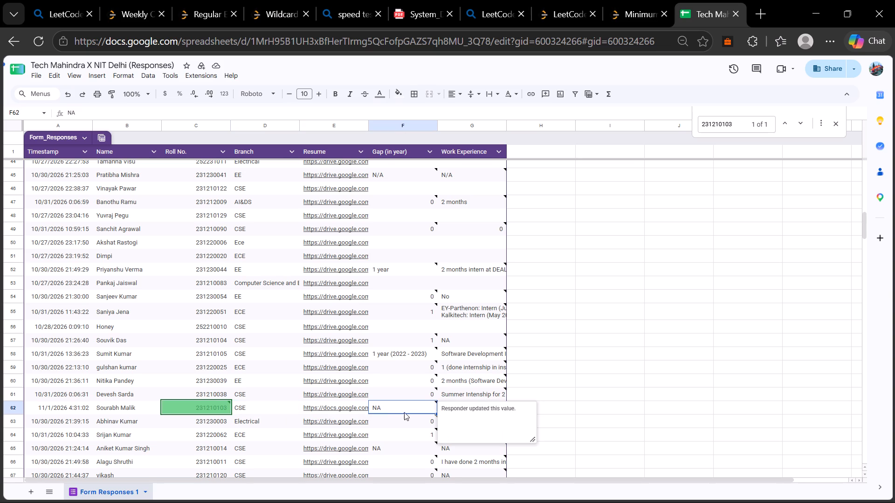
pyautogui.click(596, 408)
pyautogui.click(475, 405)
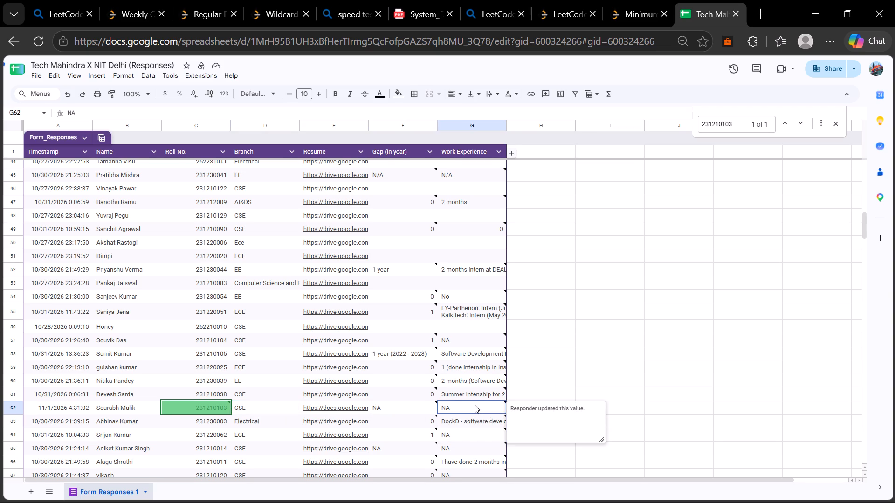
pyautogui.hscroll(-5, 475, 405)
pyautogui.hscroll(5, 475, 405)
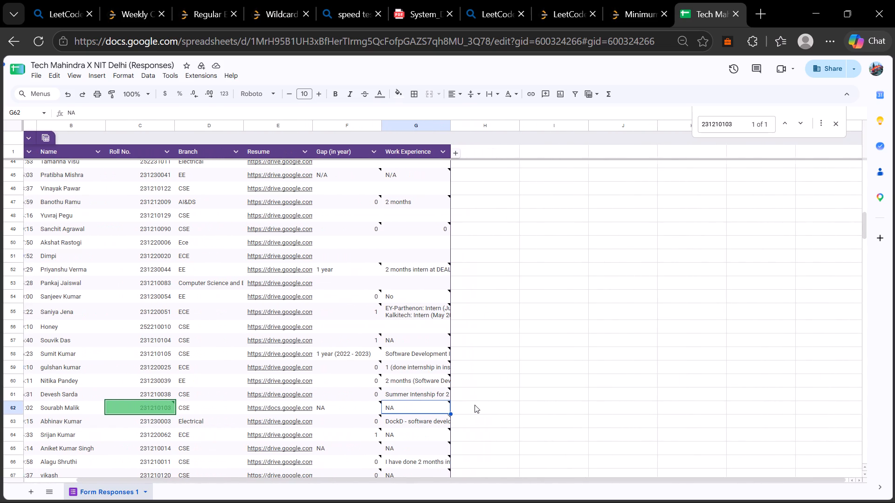
pyautogui.click(266, 411)
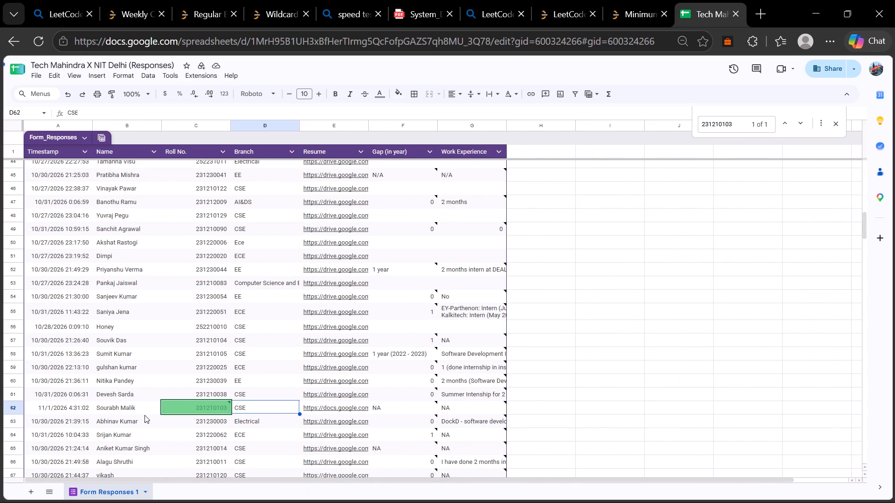
pyautogui.click(128, 404)
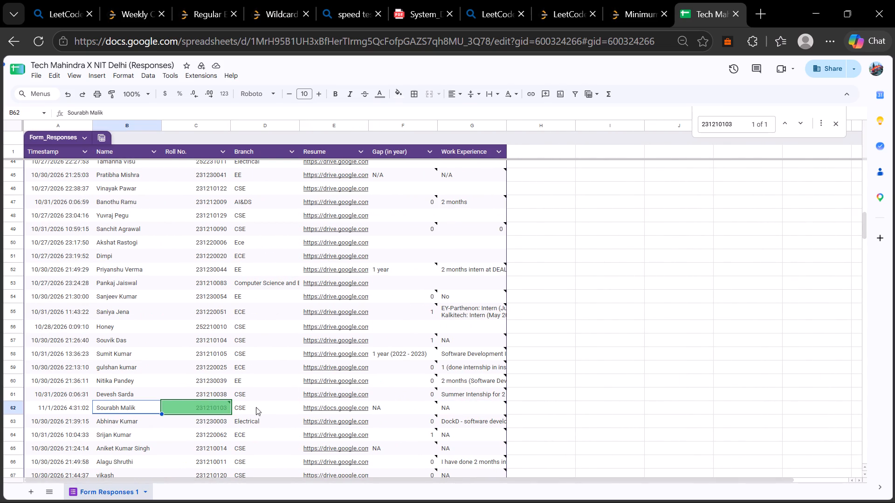
pyautogui.click(255, 406)
pyautogui.hscroll(1, 255, 406)
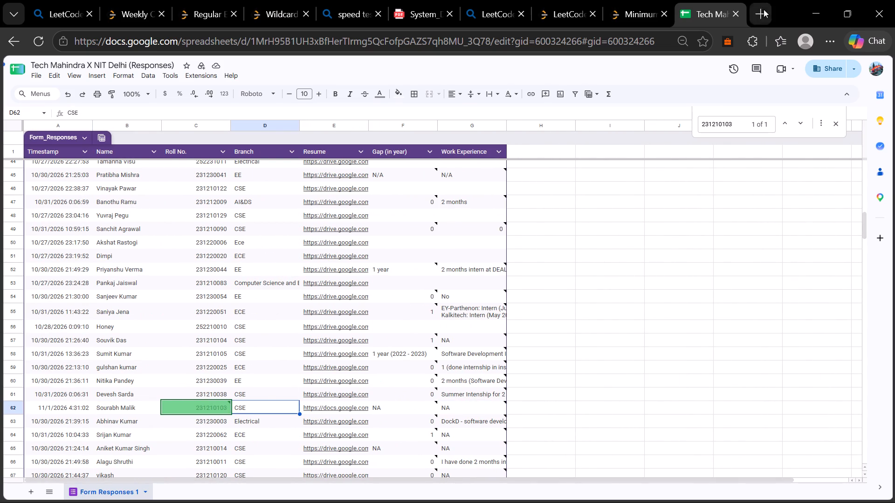
# Return to the student database in Chrome and examine the CSE sheet's Min Elligible CTC and blocking columns from row 103 to the end.
pyautogui.click(809, 18)
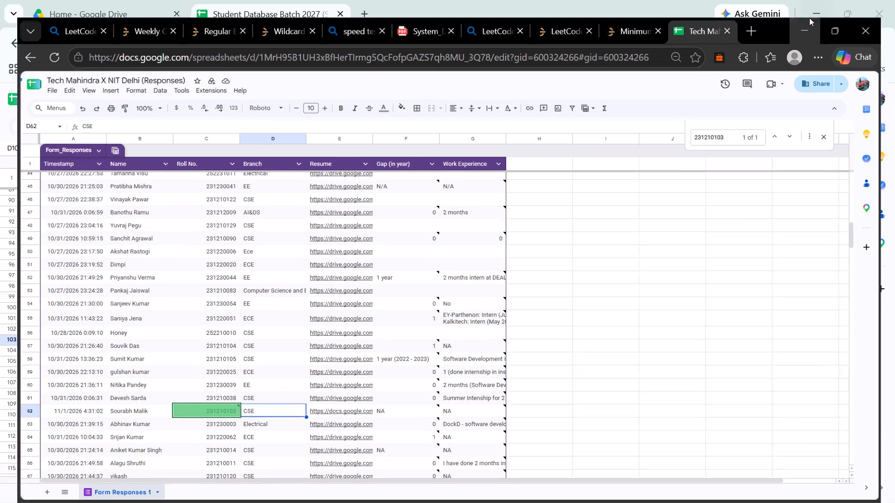
pyautogui.click(465, 340)
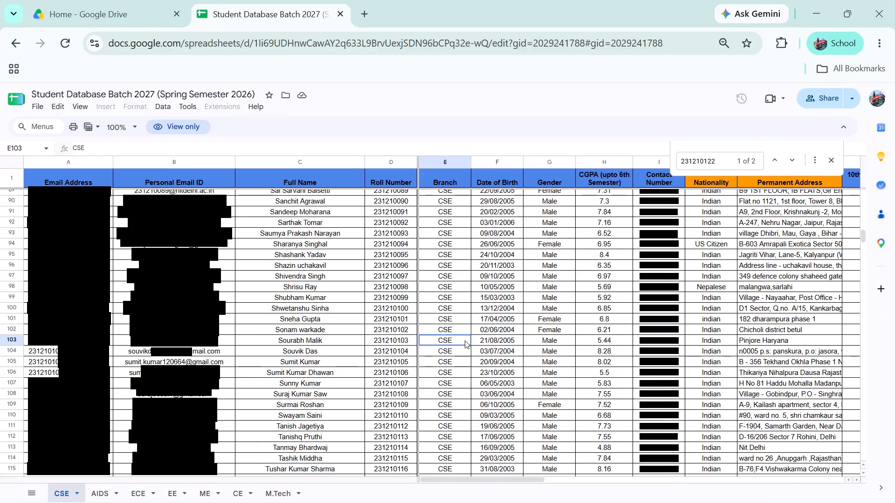
pyautogui.hscroll(-11, 465, 340)
pyautogui.scroll(-1, 465, 340)
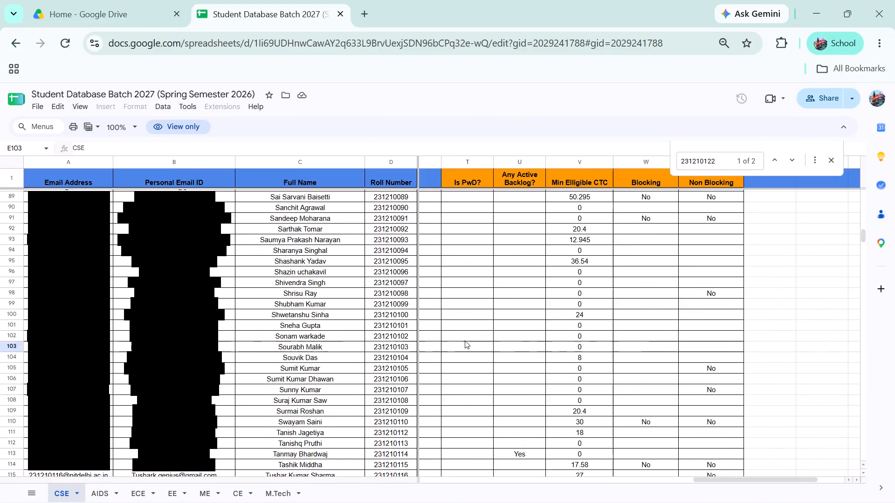
pyautogui.scroll(-1, 465, 340)
pyautogui.hscroll(1, 465, 340)
pyautogui.scroll(-3, 465, 340)
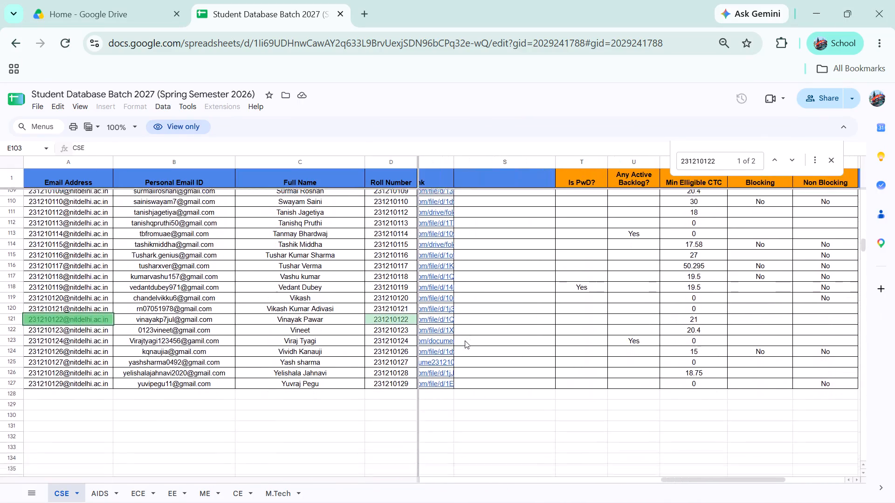
pyautogui.scroll(-2, 465, 340)
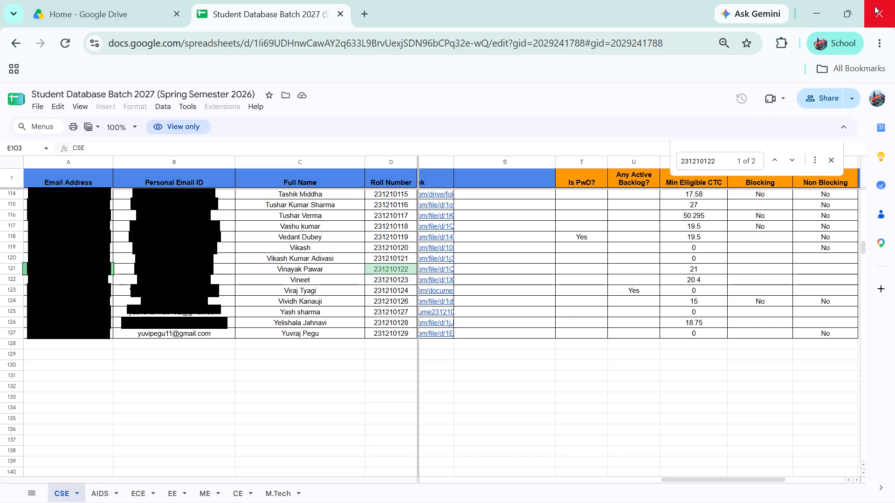
# Open the M.Tech sheet and examine its Academic Gaps, Any Active Backlog, Min Elligible CTC and internship blocking columns down the student list.
pyautogui.click(246, 423)
pyautogui.click(270, 490)
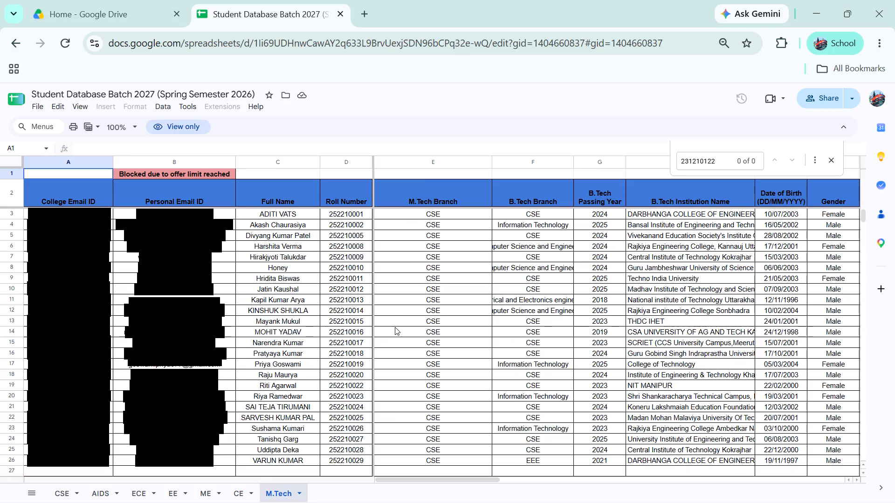
pyautogui.hscroll(-11, 398, 327)
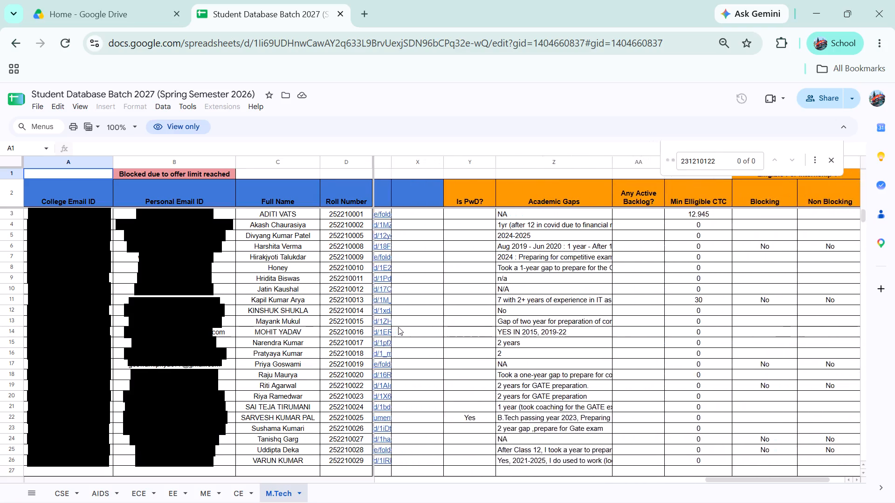
pyautogui.hscroll(-1, 398, 327)
pyautogui.scroll(-1, 664, 342)
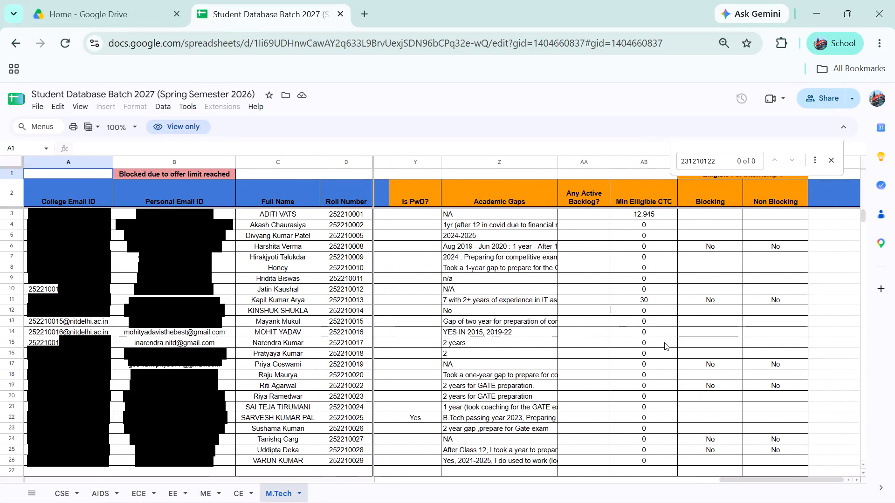
pyautogui.scroll(-7, 664, 342)
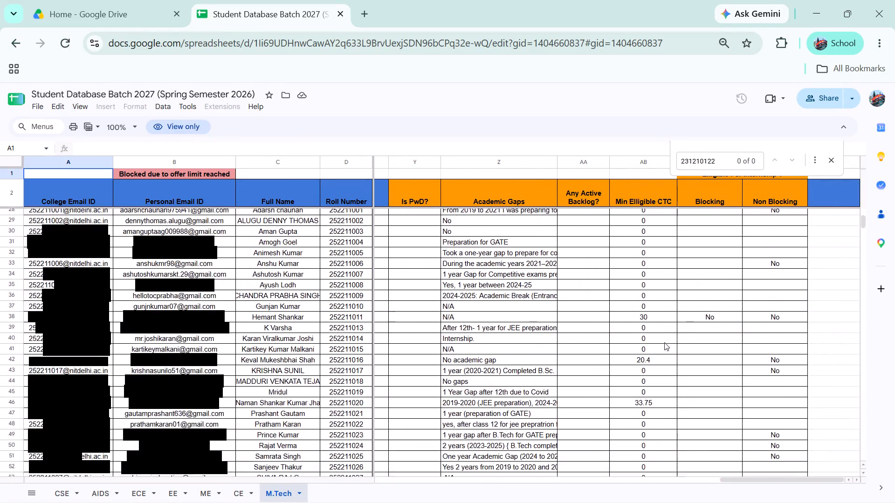
pyautogui.scroll(-7, 664, 342)
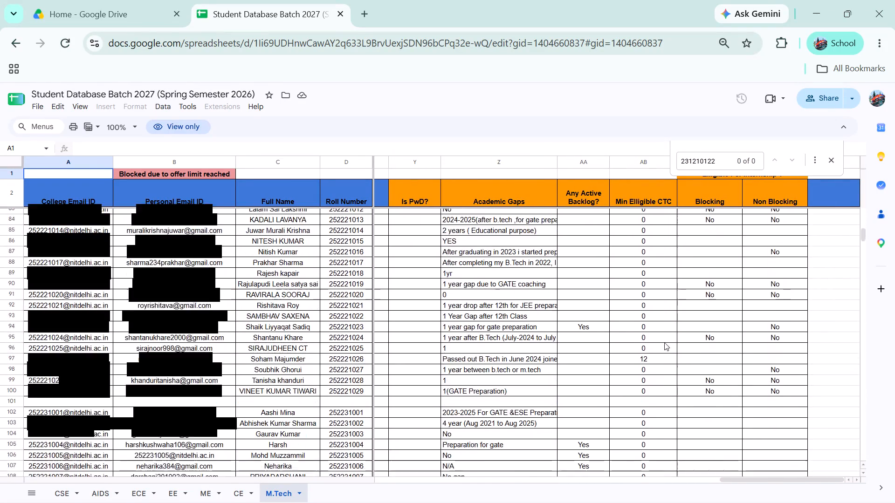
pyautogui.scroll(-1, 664, 342)
pyautogui.hscroll(-1, 664, 342)
pyautogui.scroll(-4, 636, 366)
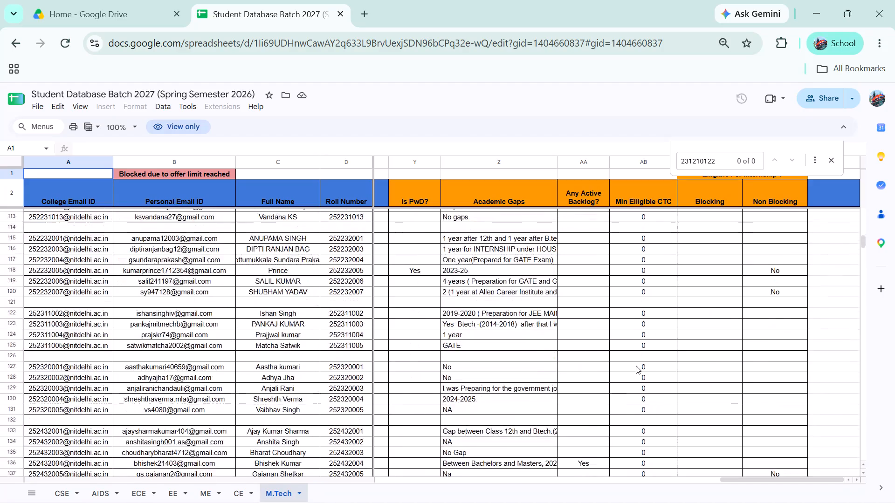
pyautogui.scroll(-3, 636, 366)
# Go back up the M.Tech sheet to the students around rows 28 to 50 and review their Min Elligible CTC values.
pyautogui.scroll(2, 636, 366)
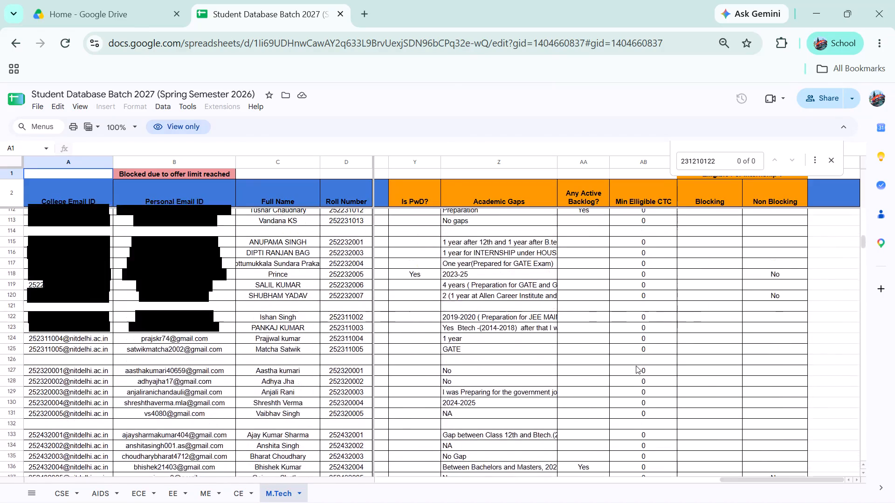
pyautogui.scroll(10, 636, 366)
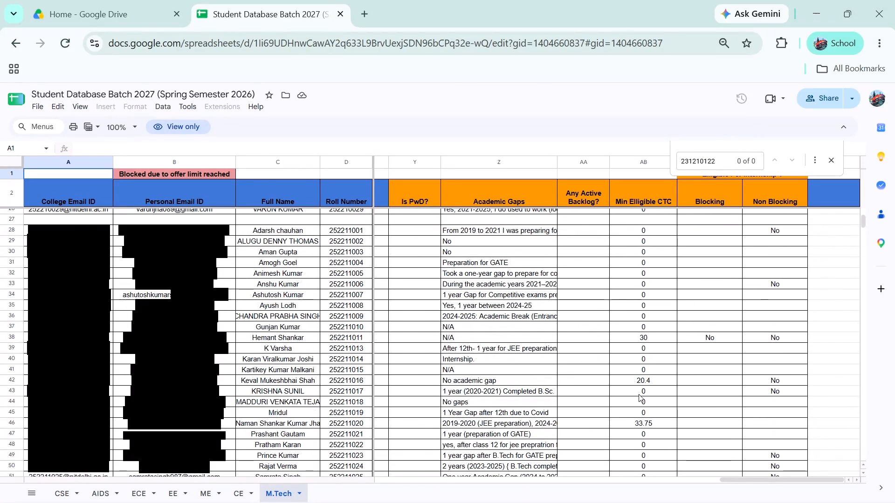
# Switch to the NITD_Round 1 workbook in Excel and arrange it side by side with the student database window.
pyautogui.click(590, 496)
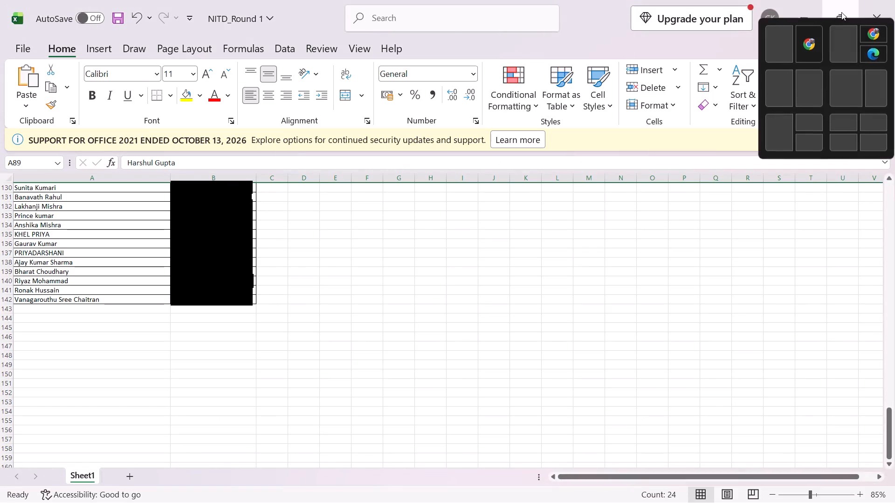
pyautogui.click(811, 41)
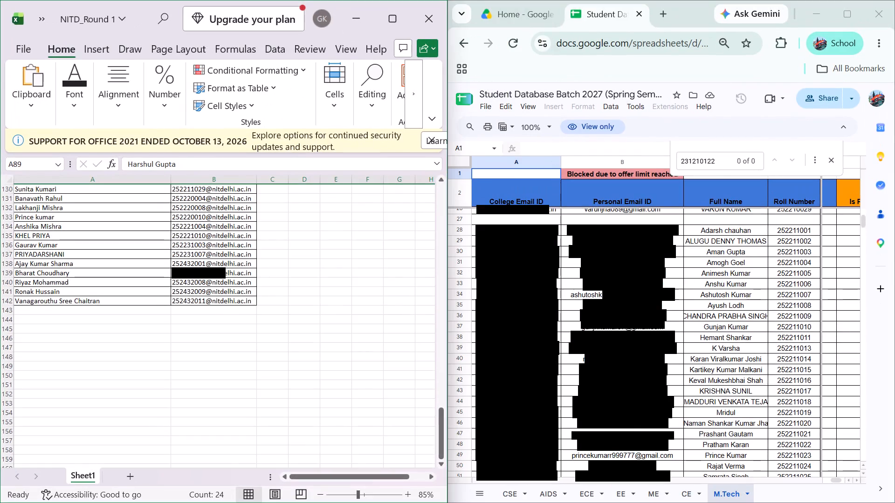
# Locate the first M.Tech candidate in the NITD_Round 1 list and select the name cell A104.
pyautogui.scroll(7, 298, 279)
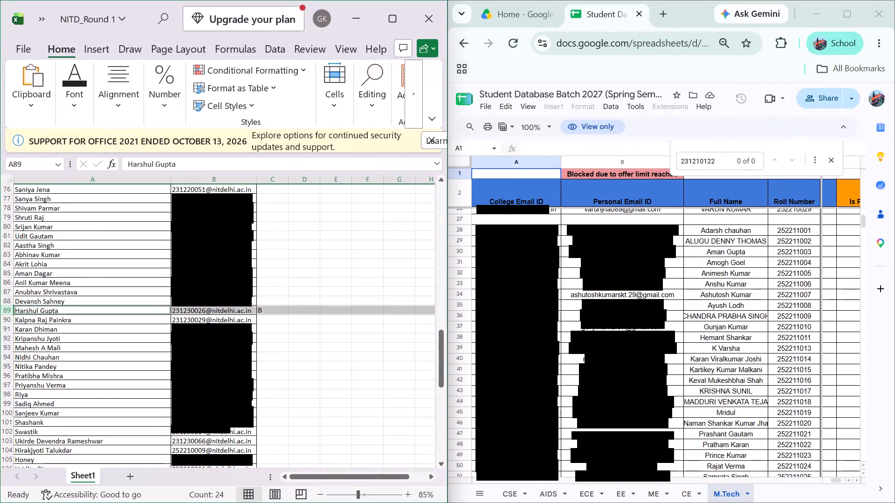
pyautogui.click(82, 327)
pyautogui.scroll(-1, 82, 327)
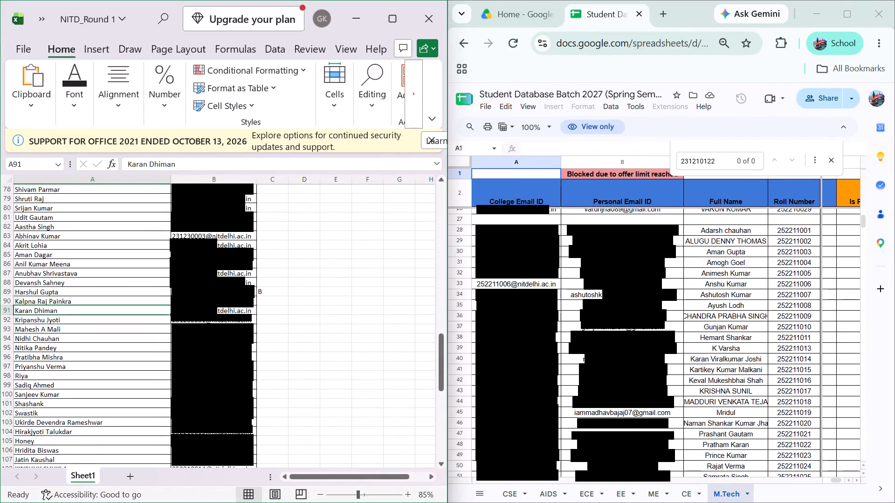
pyautogui.click(99, 434)
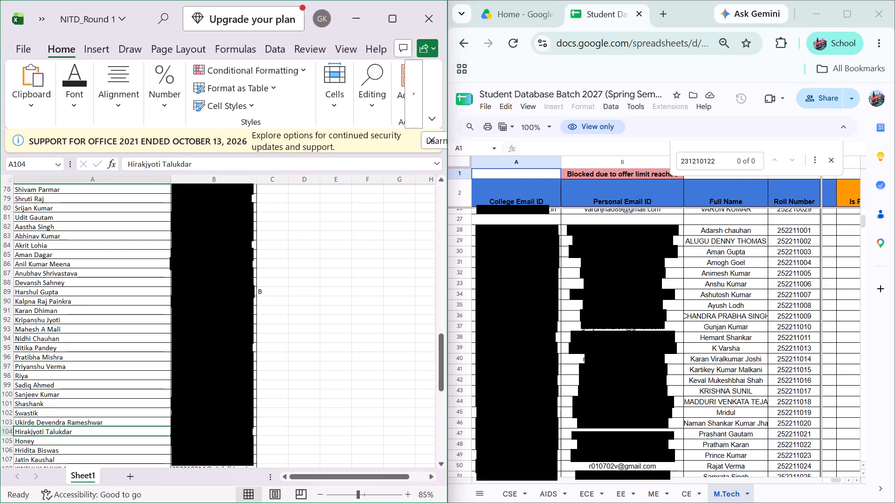
# Narrow the NITD_Round 1 window and widen the student database window to show more of the M.Tech sheet's columns.
pyautogui.hscroll(-2, 571, 403)
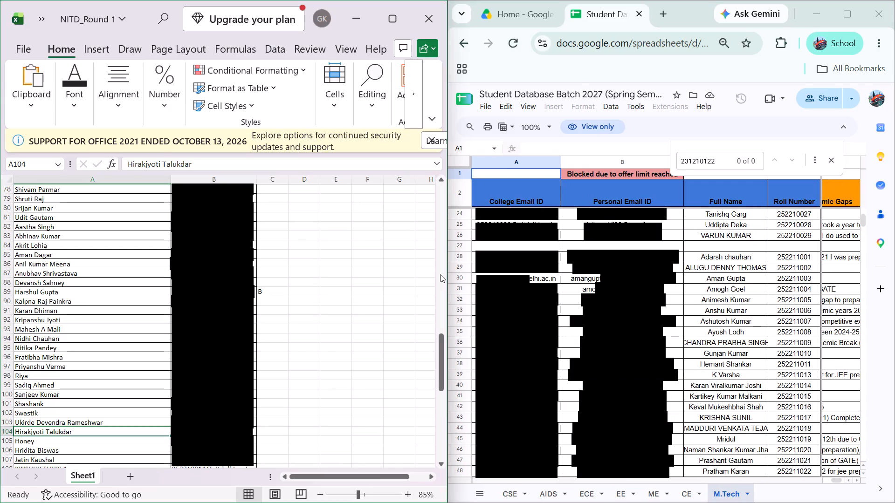
pyautogui.moveTo(449, 275); pyautogui.dragTo(379, 280)
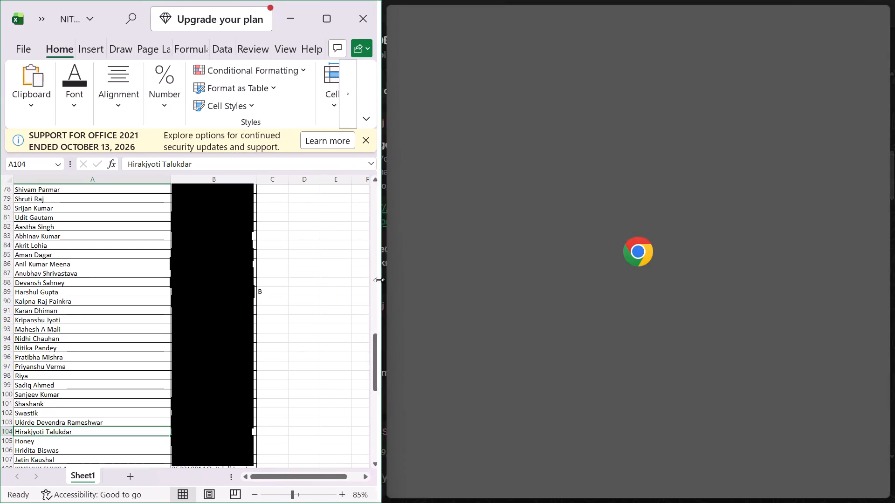
pyautogui.moveTo(379, 280); pyautogui.dragTo(373, 281)
pyautogui.hscroll(-1, 655, 344)
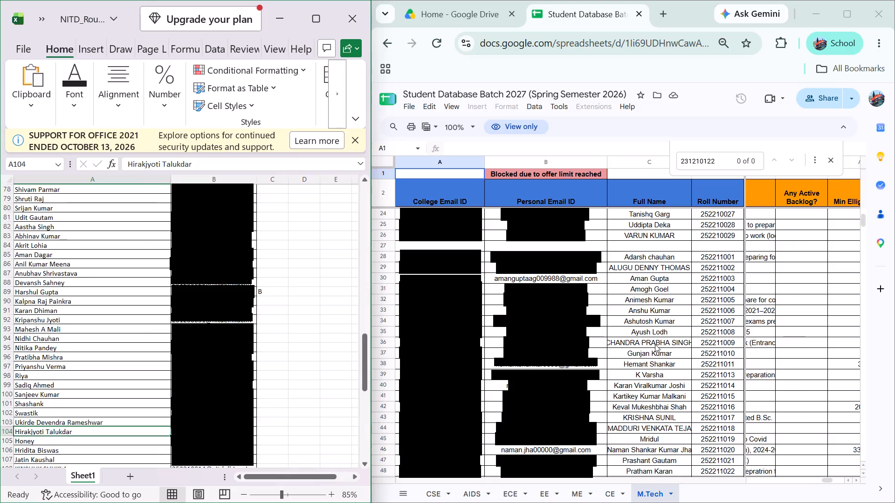
# Match the NITD_Round 1 candidate in cell A104 against the M.Tech sheet's Min Elligible CTC column, selecting their roll number cell D7.
pyautogui.click(791, 346)
pyautogui.hscroll(-1, 791, 346)
pyautogui.scroll(5, 791, 346)
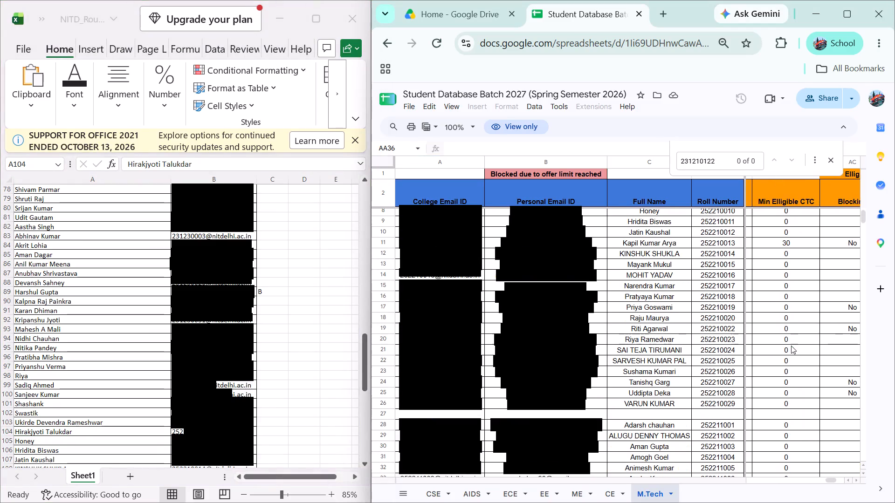
pyautogui.scroll(1, 791, 346)
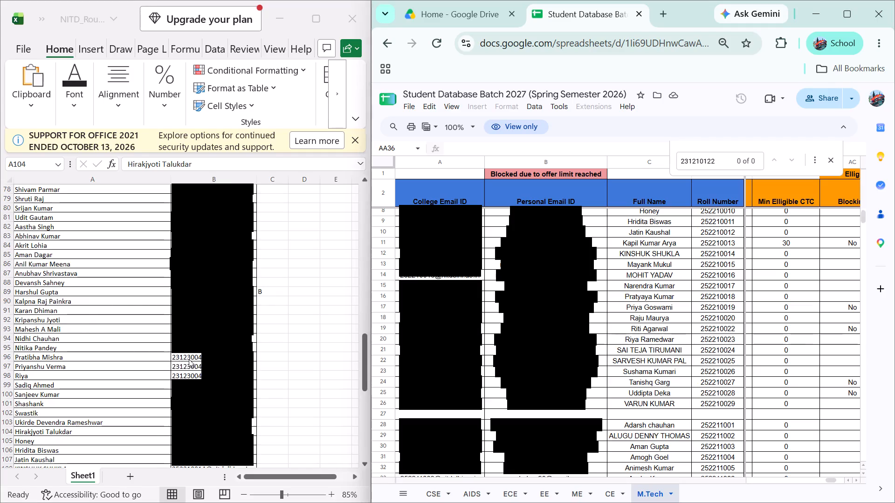
pyautogui.scroll(-2, 172, 385)
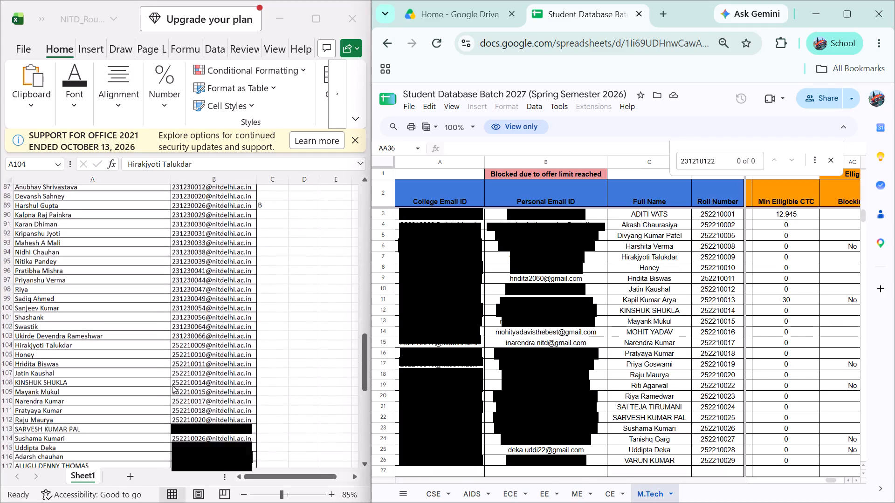
pyautogui.scroll(-2, 172, 385)
pyautogui.click(152, 338)
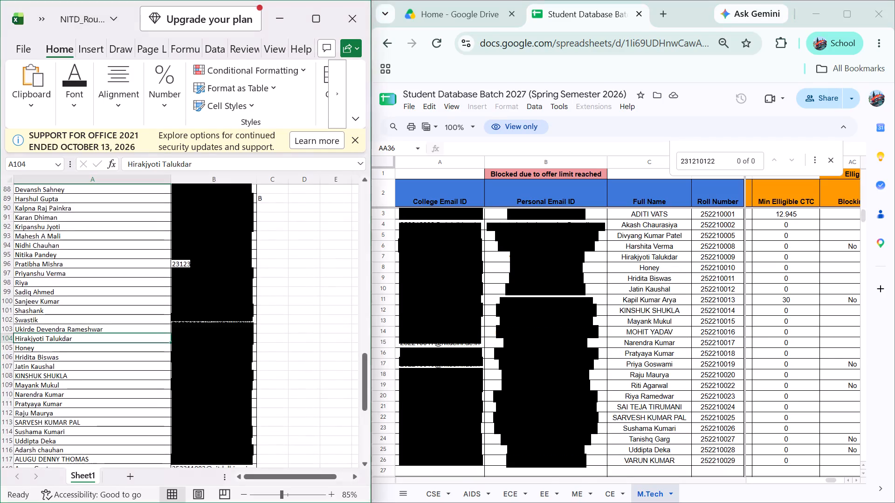
pyautogui.scroll(-1, 152, 338)
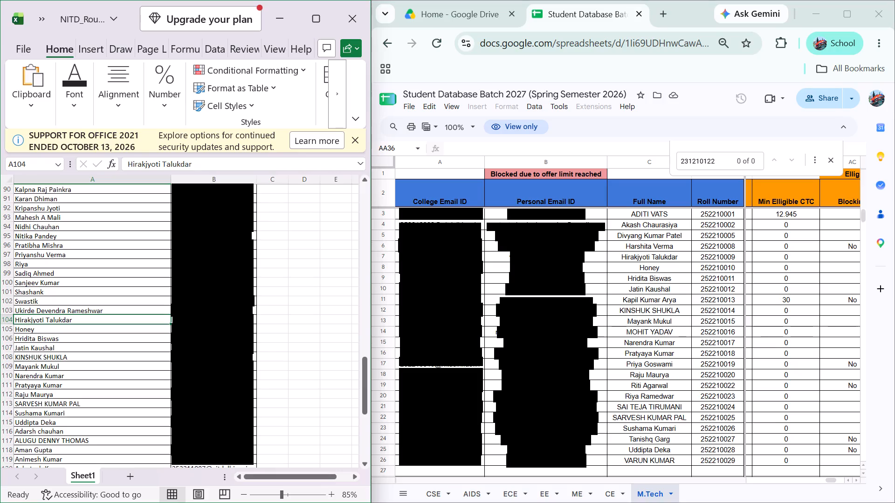
pyautogui.click(715, 258)
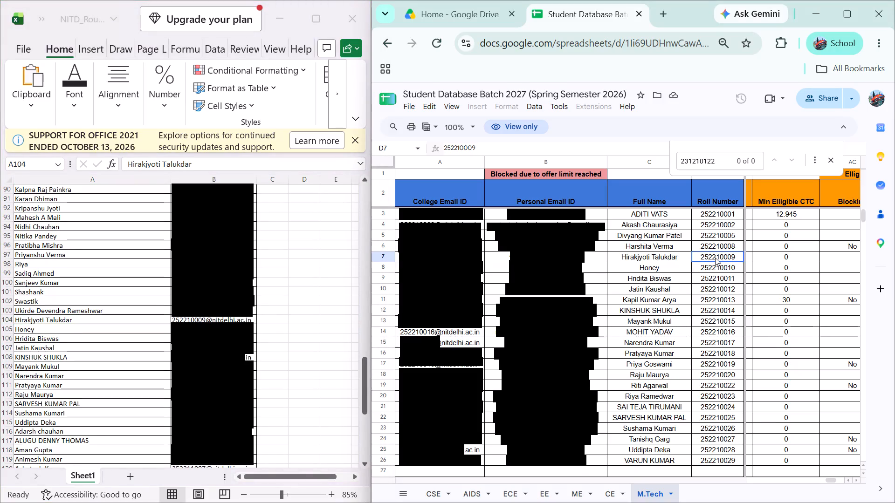
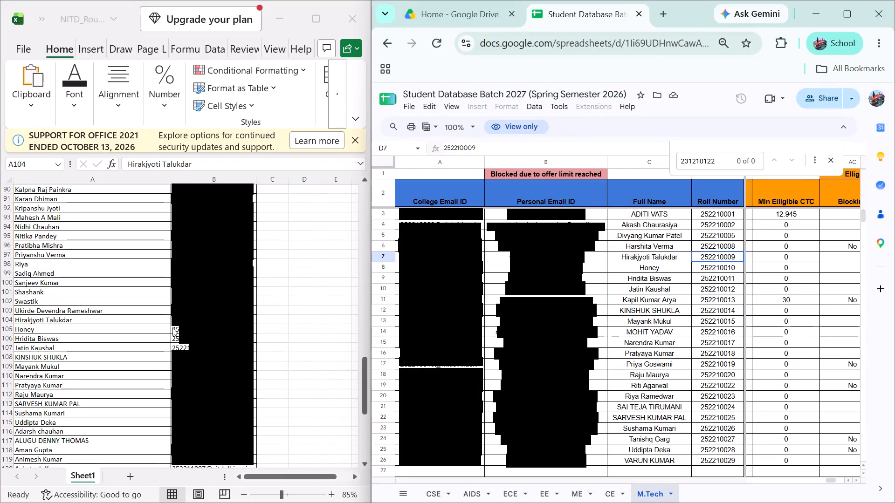
# Compare the NITD_Round 1 candidates from row 104 on with the M.Tech sheet's Min Elligible CTC values, through roll number cell D38.
pyautogui.click(177, 316)
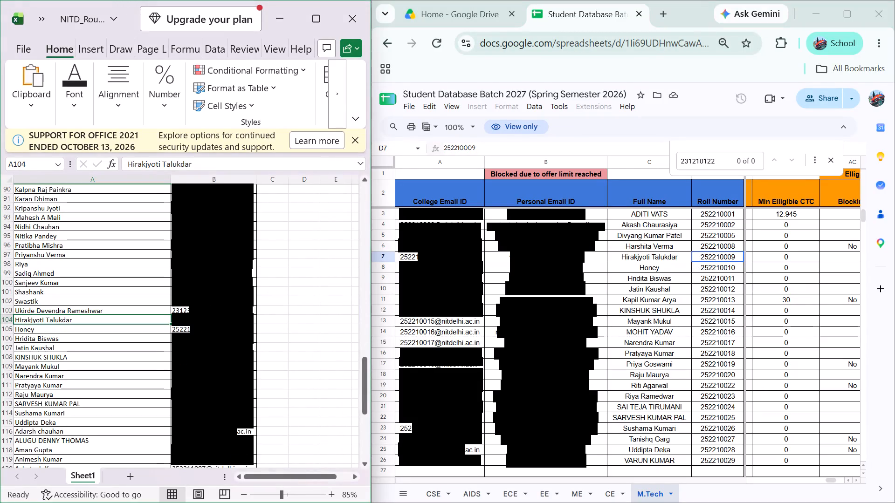
pyautogui.click(182, 320)
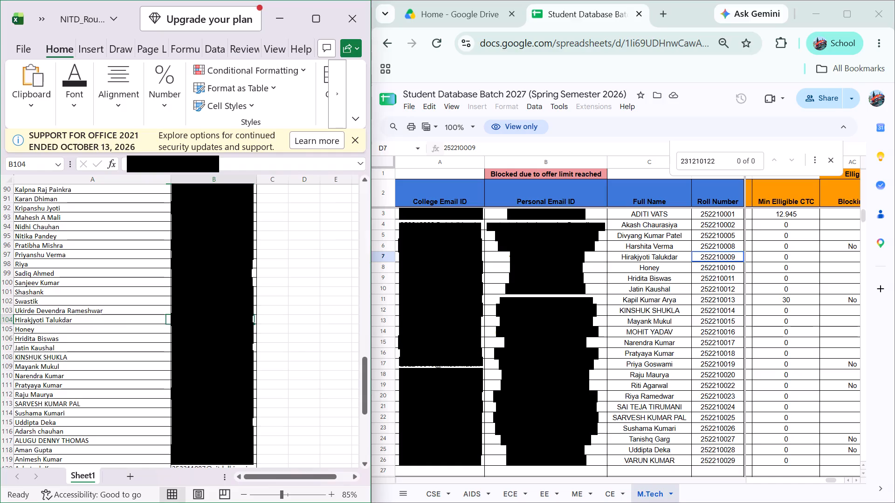
pyautogui.click(190, 349)
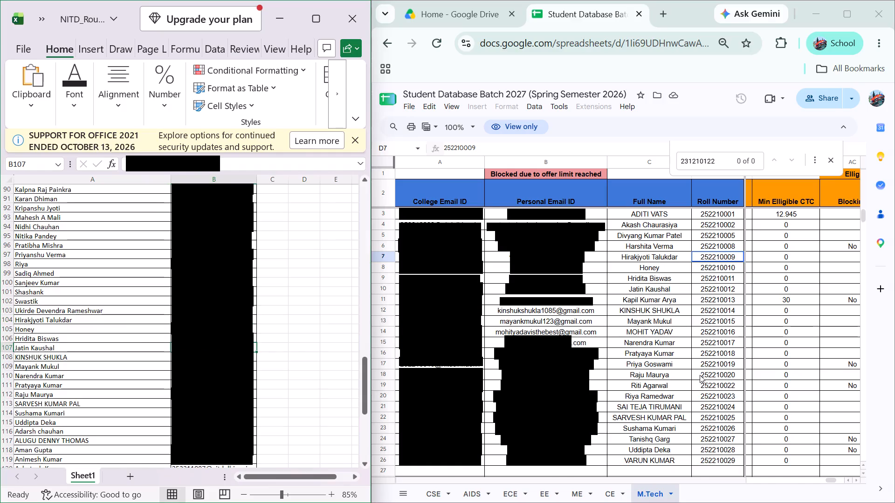
pyautogui.scroll(-4, 700, 375)
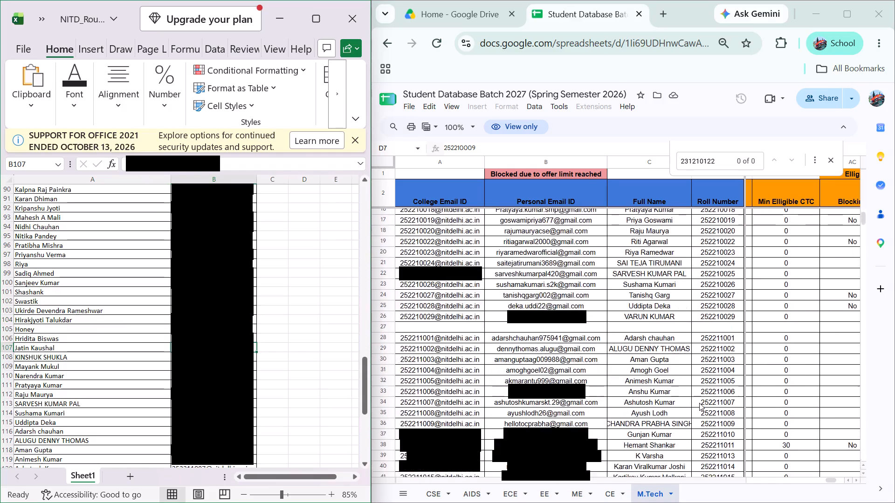
pyautogui.scroll(-1, 699, 403)
pyautogui.click(711, 419)
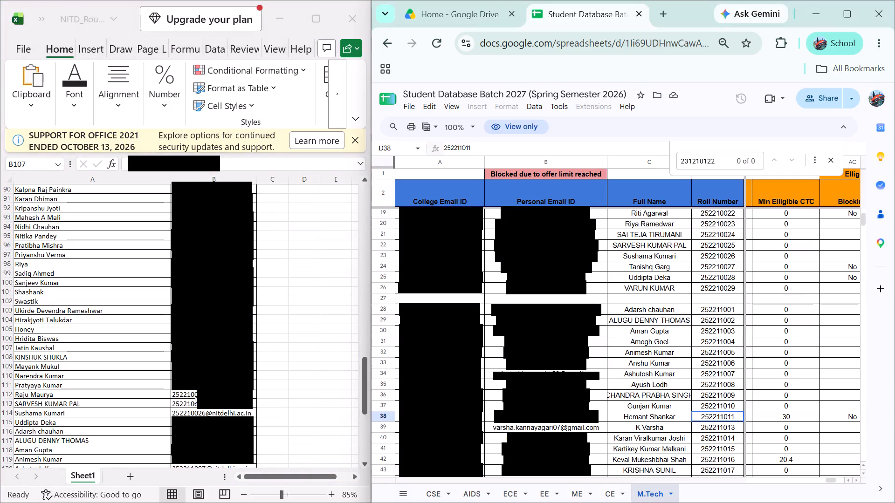
# Check the NITD_Round 1 candidates in rows 116 to 122 against the M.Tech sheet's roll numbers and Min Elligible CTC values.
pyautogui.click(195, 396)
pyautogui.scroll(-1, 195, 396)
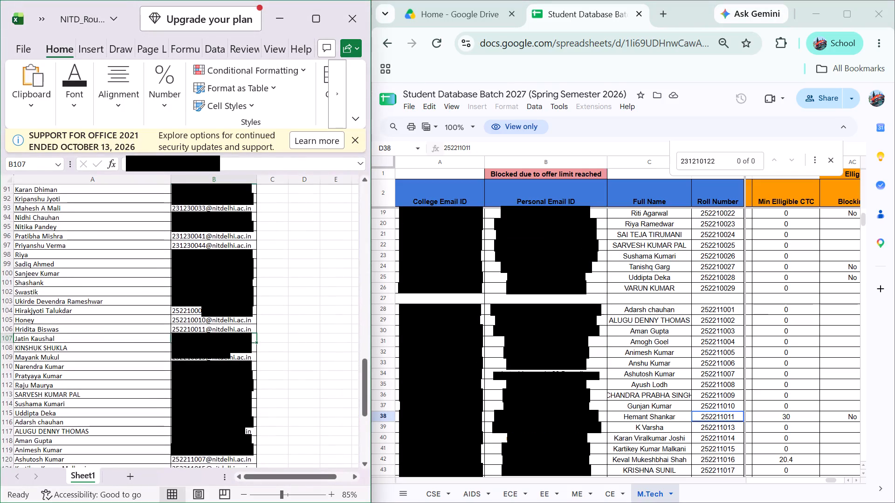
pyautogui.click(192, 422)
pyautogui.scroll(-1, 192, 422)
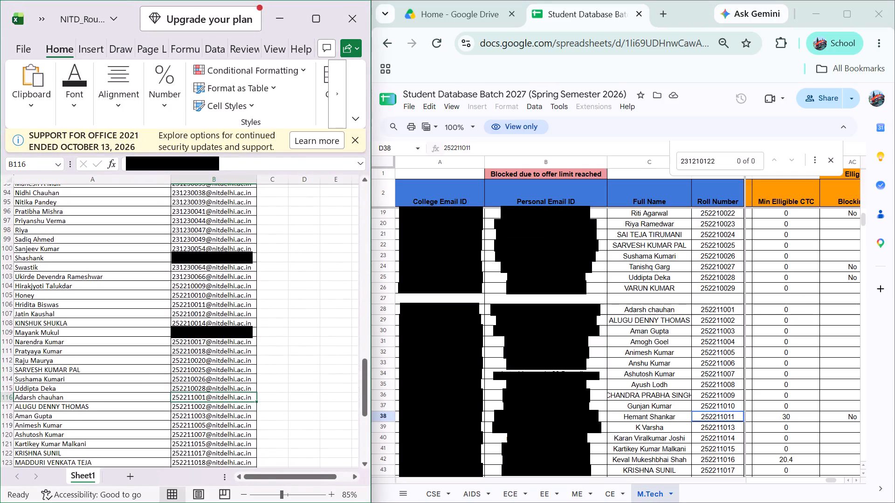
pyautogui.scroll(-3, 192, 422)
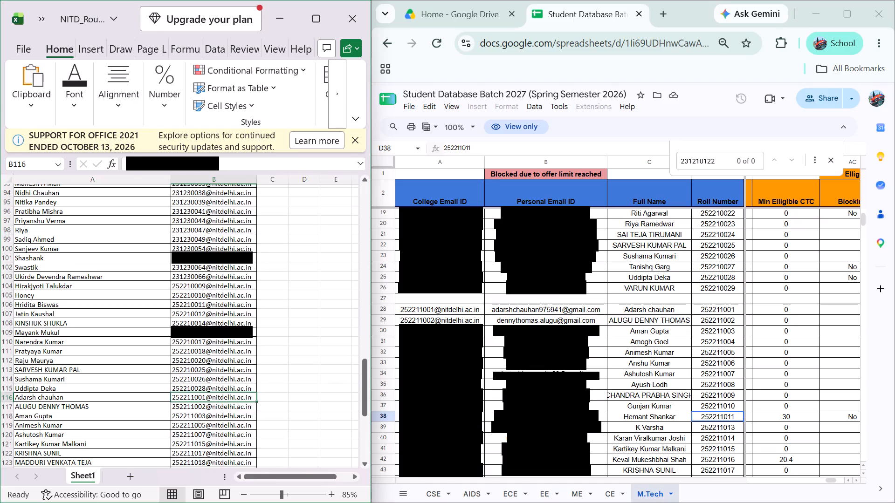
pyautogui.scroll(-3, 192, 422)
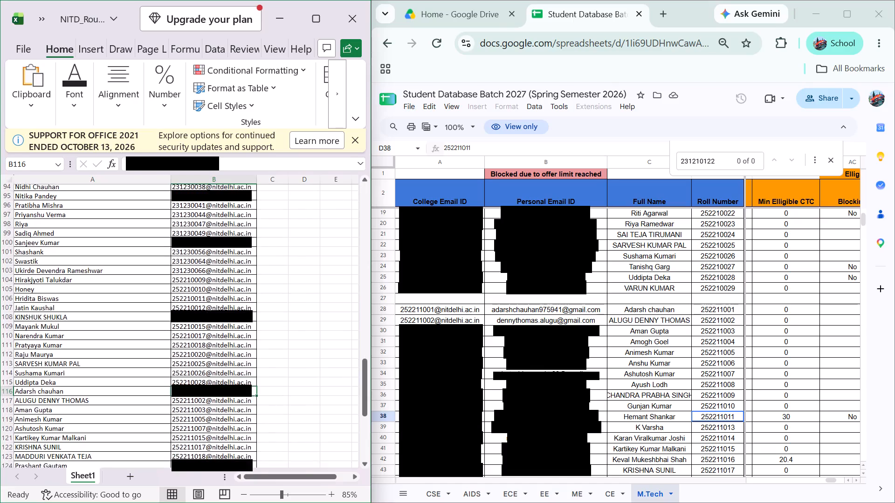
pyautogui.scroll(-1, 192, 422)
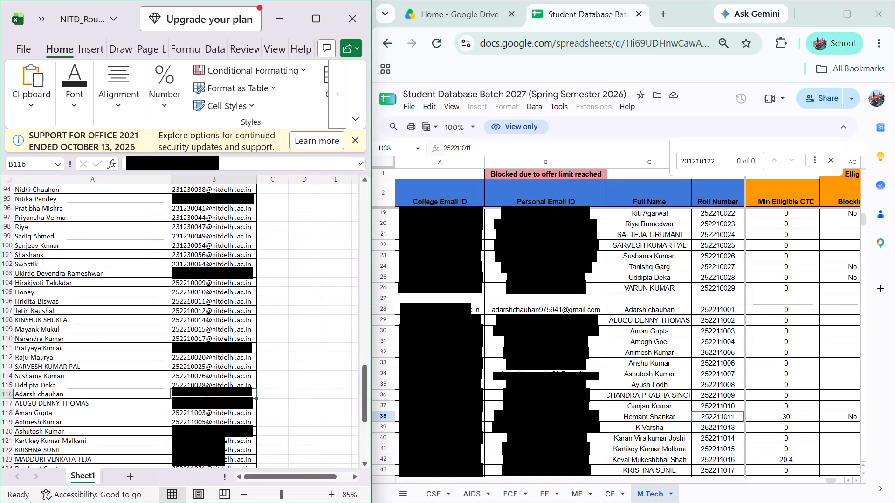
pyautogui.scroll(-1, 197, 432)
pyautogui.click(197, 432)
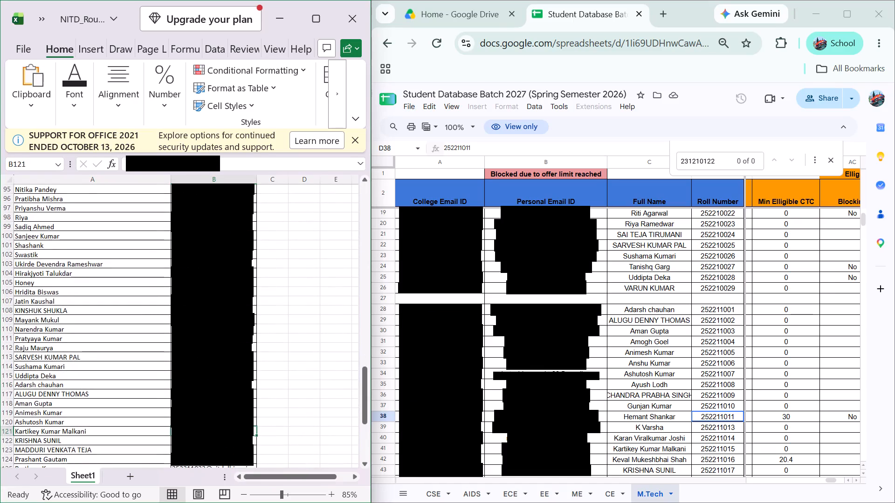
pyautogui.click(193, 440)
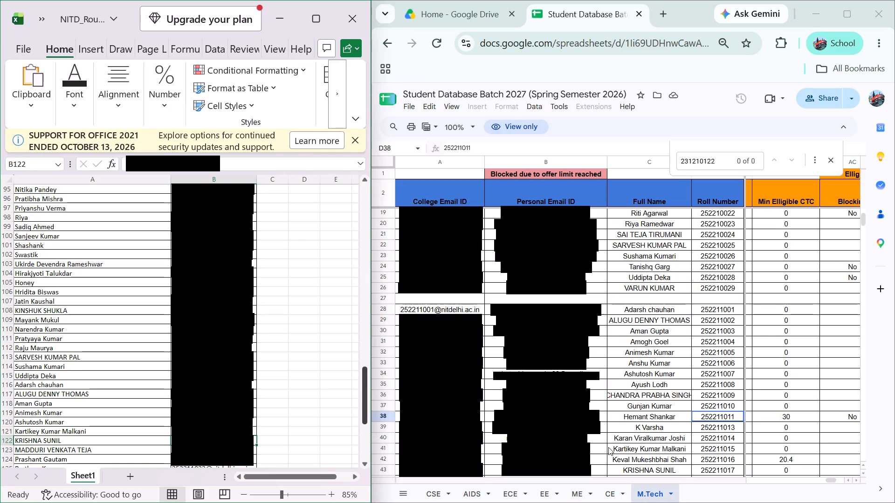
# Check the NITD_Round 1 candidates around row 124 against the M.Tech sheet's Min Elligible CTC entries, inspecting roll number cells D46 to D48.
pyautogui.scroll(-2, 689, 430)
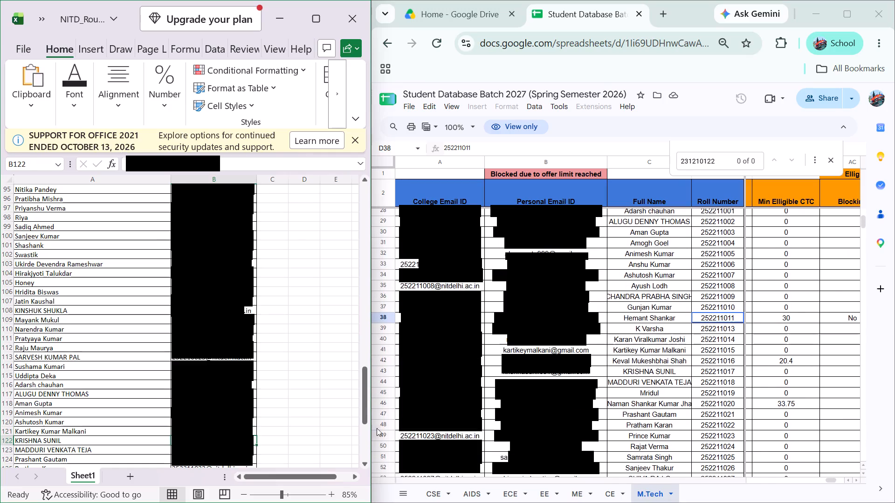
pyautogui.scroll(-1, 207, 461)
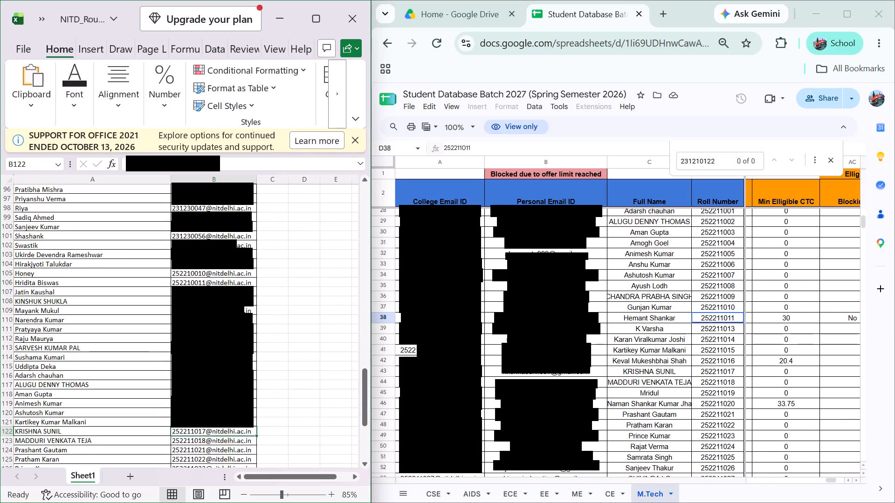
pyautogui.click(198, 452)
pyautogui.scroll(-1, 556, 391)
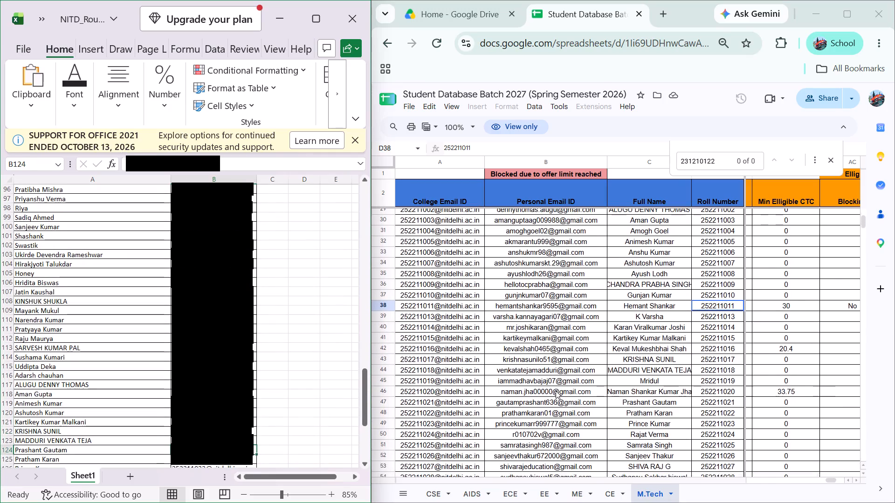
pyautogui.scroll(-1, 556, 391)
pyautogui.scroll(-2, 141, 400)
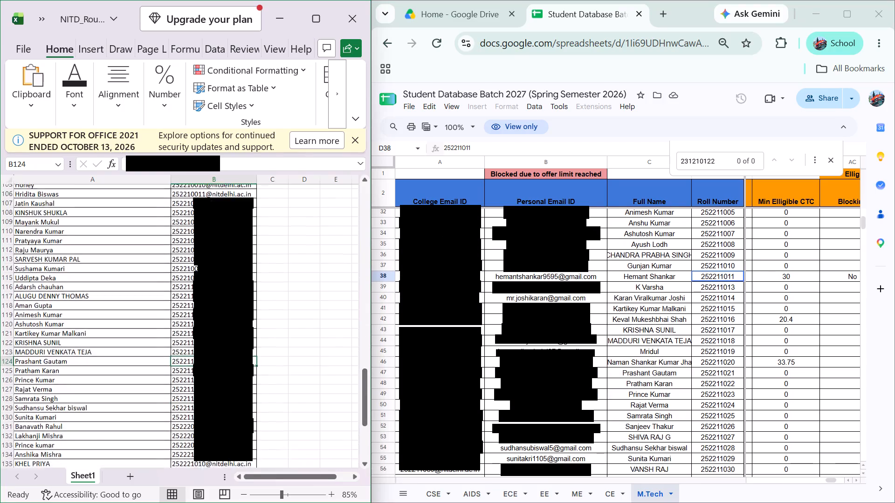
pyautogui.scroll(-2, 141, 400)
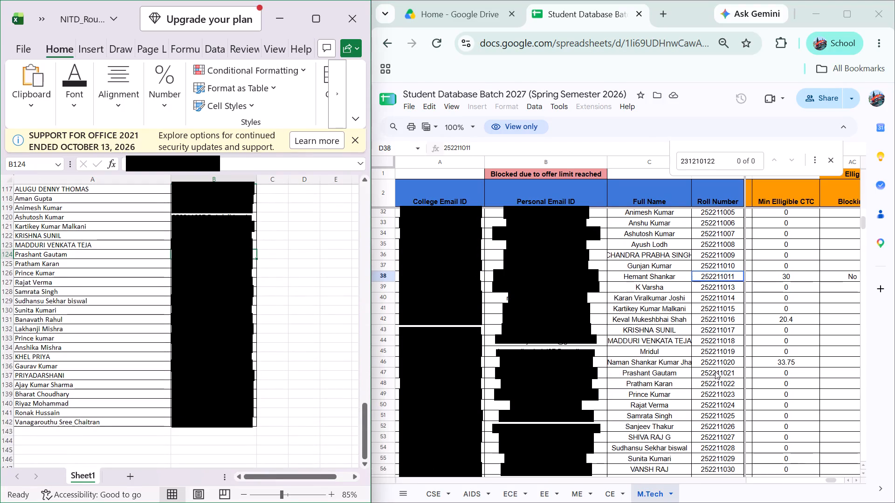
pyautogui.click(722, 361)
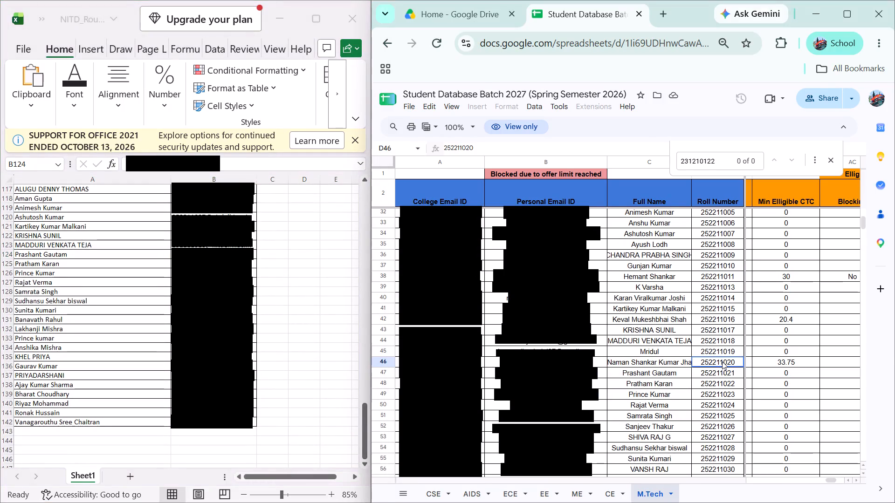
pyautogui.hscroll(-1, 405, 279)
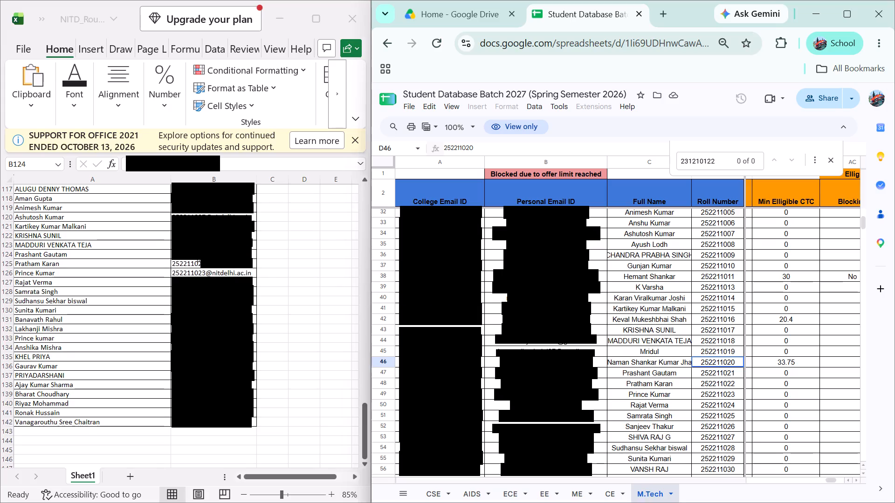
pyautogui.click(197, 254)
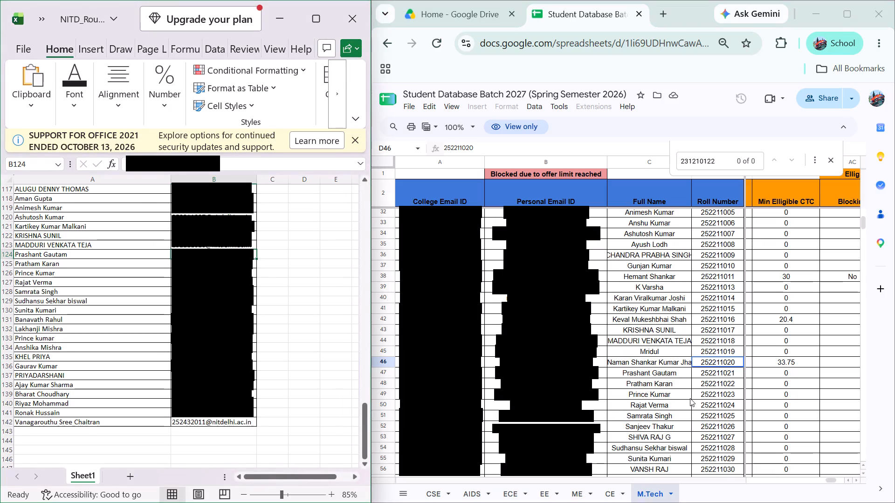
pyautogui.click(710, 372)
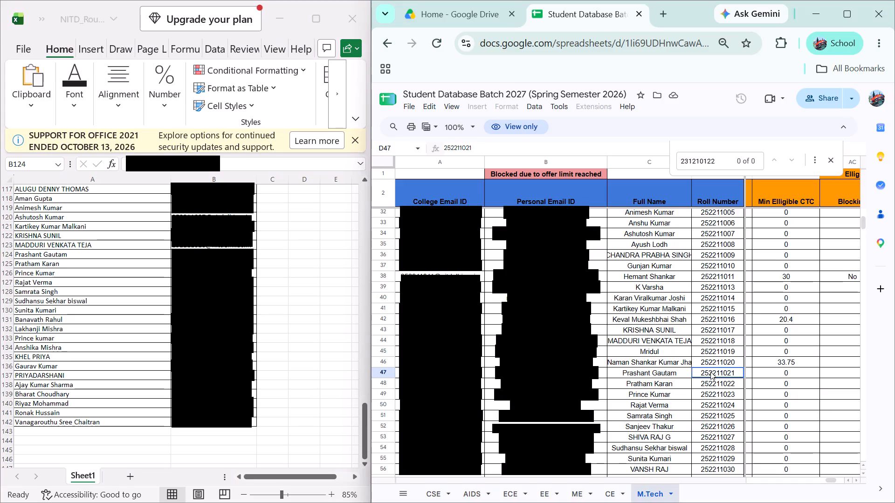
pyautogui.click(713, 383)
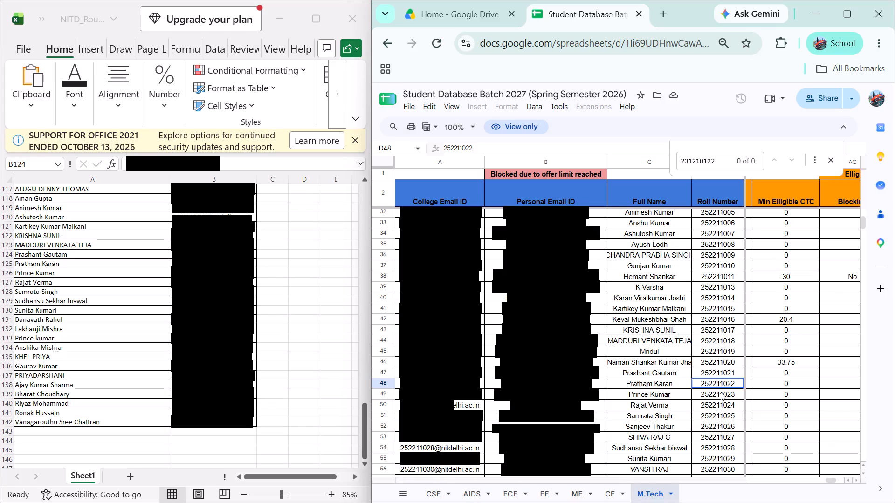
# Review the Min Elligible CTC column through the remaining M.Tech groups down to row 143 for the last NITD_Round 1 candidates.
pyautogui.scroll(-4, 738, 404)
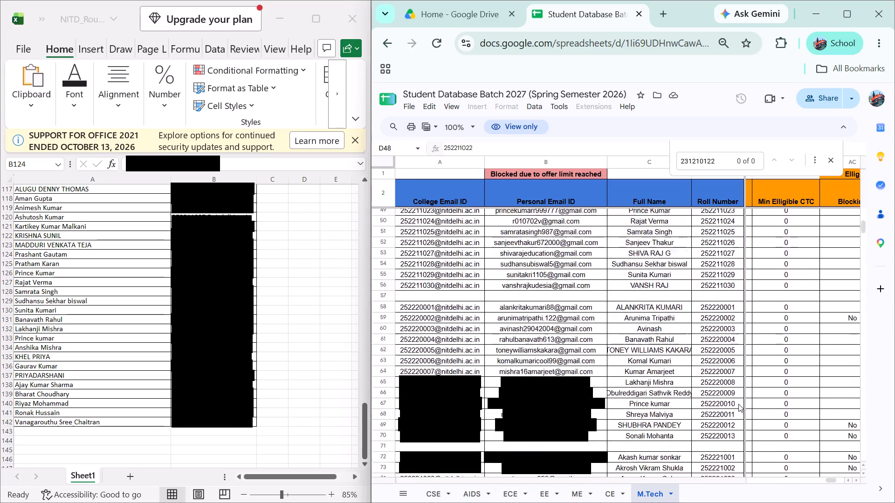
pyautogui.scroll(-6, 738, 404)
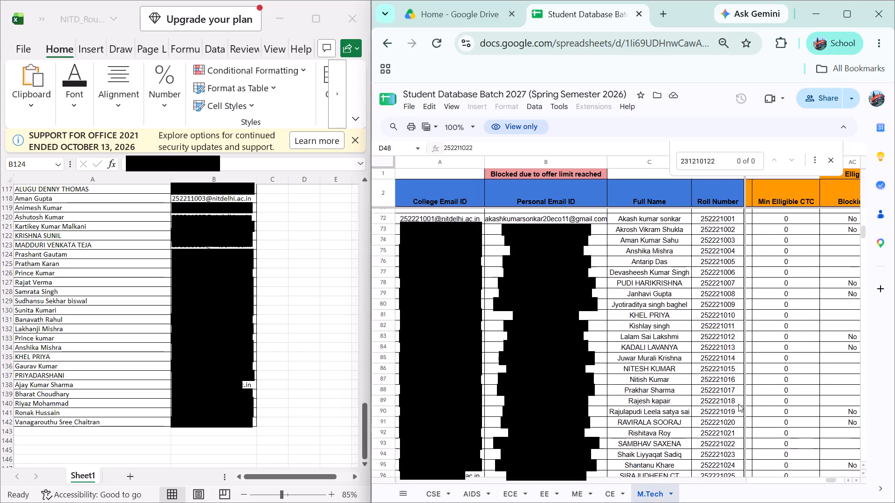
pyautogui.scroll(-7, 738, 404)
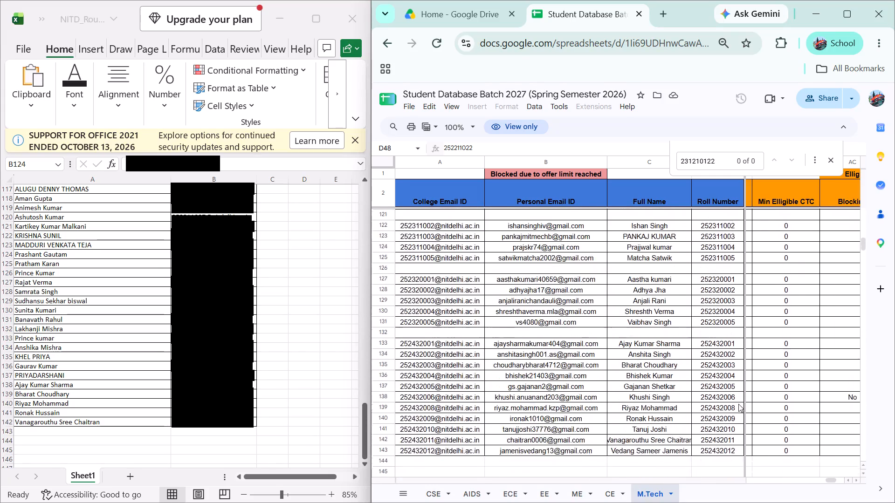
pyautogui.scroll(3, 738, 404)
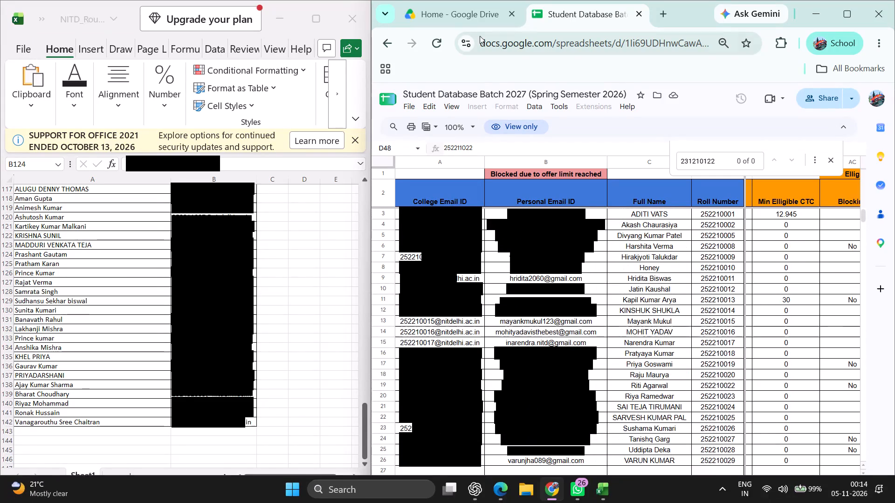
# Maximize the NITD_Round 1 workbook window and return to the top of the candidate list.
pyautogui.click(319, 16)
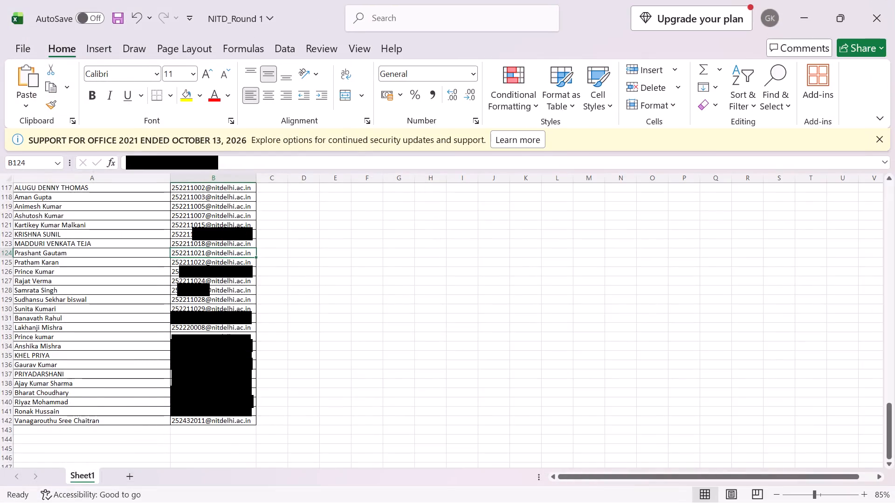
pyautogui.hscroll(2, 352, 299)
pyautogui.scroll(8, 352, 299)
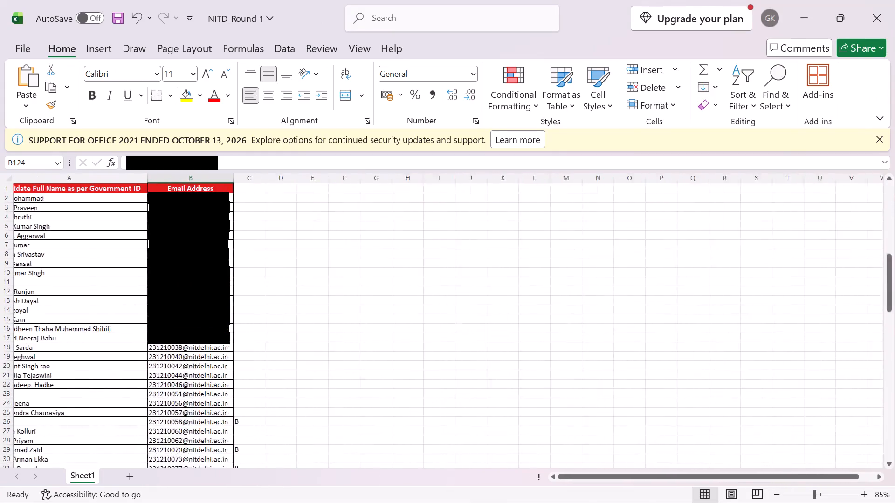
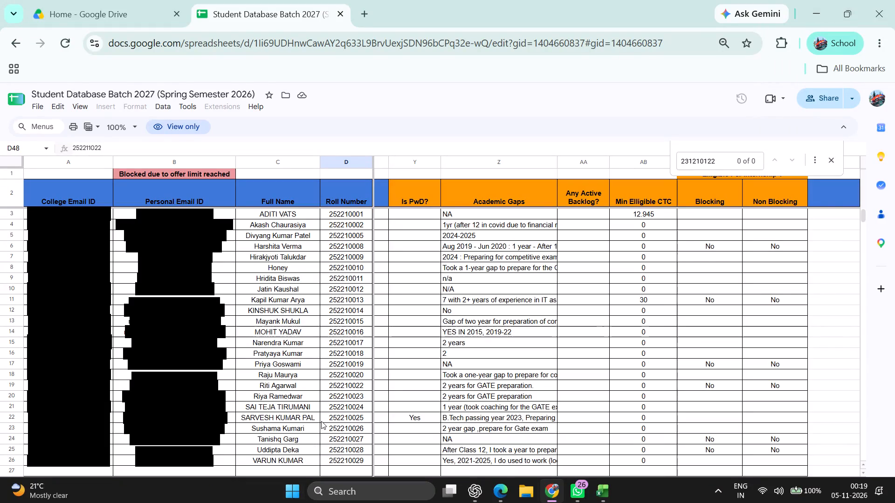
# Switch the student database from the M.Tech sheet back to the CSE branch sheet.
pyautogui.hscroll(4, 342, 401)
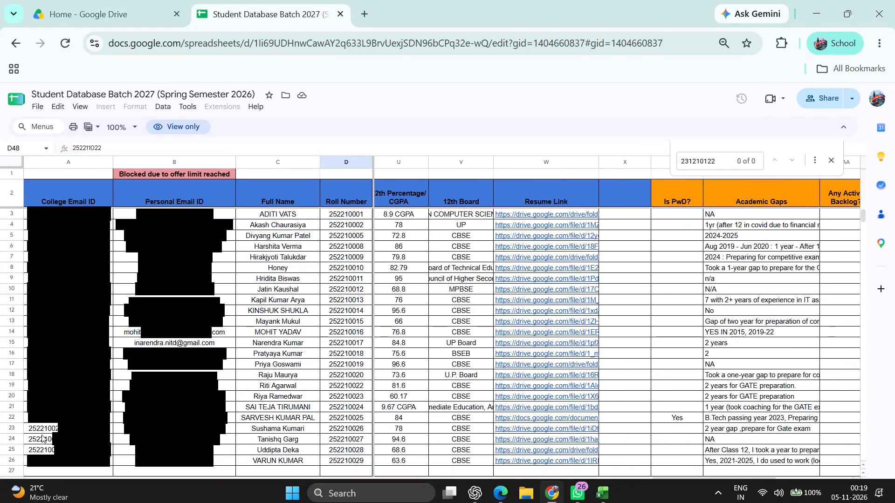
pyautogui.click(64, 489)
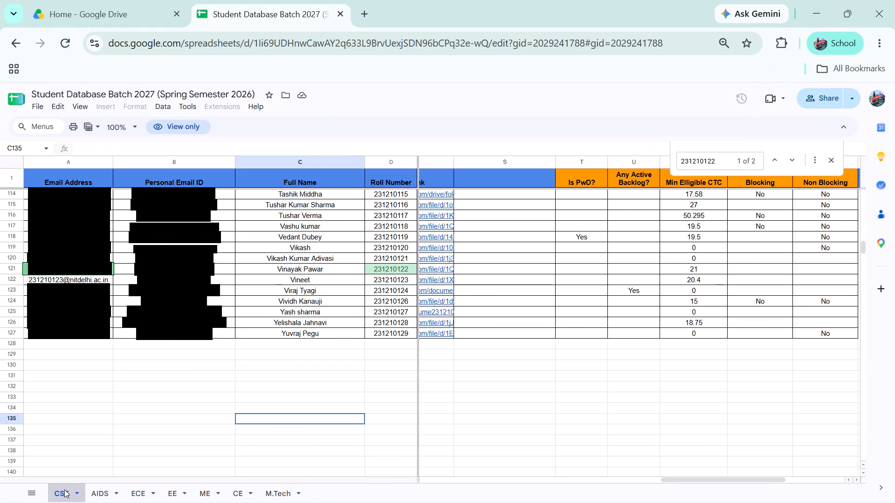
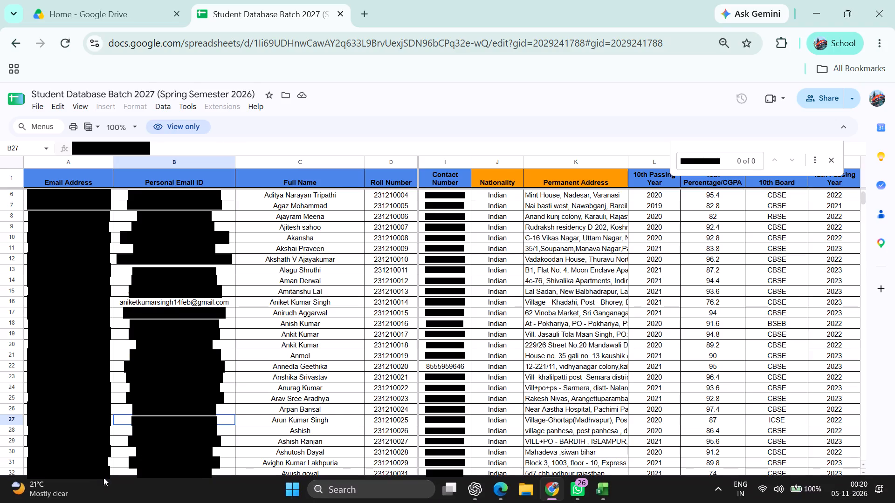
# Look for the searched candidate in the AIDS and ECE branch sheets of the student database.
pyautogui.click(103, 455)
pyautogui.click(102, 487)
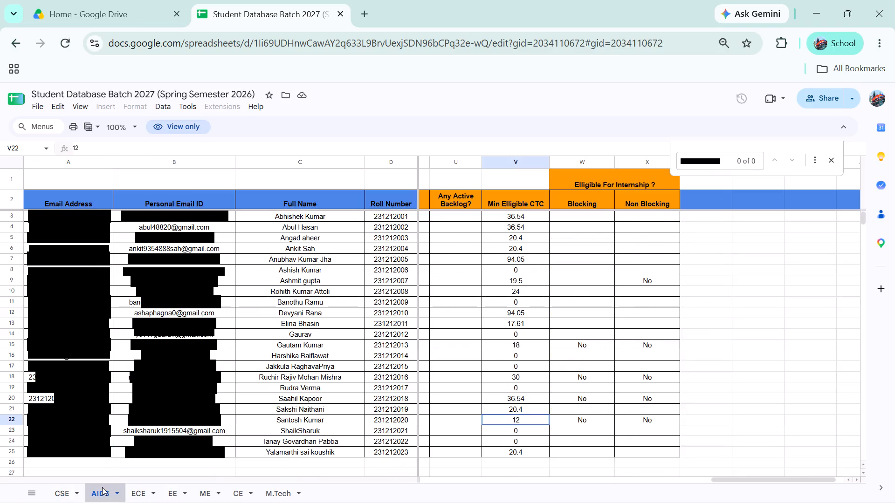
pyautogui.click(136, 483)
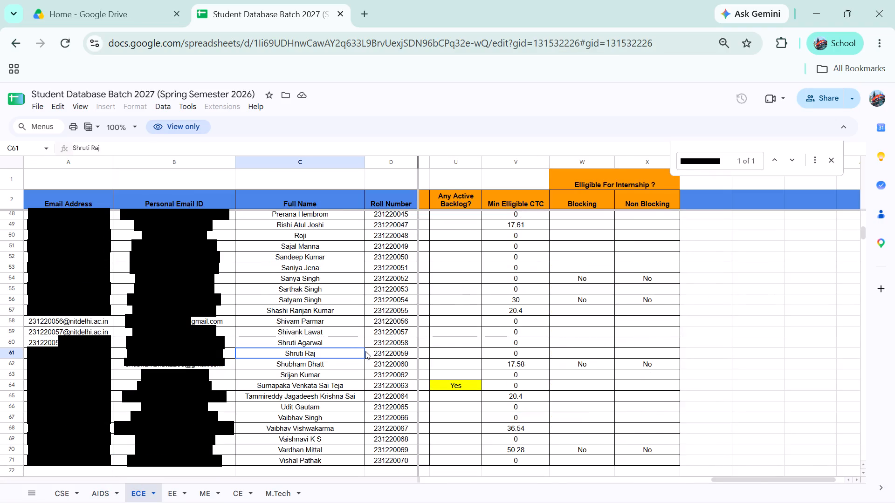
# Examine the row 61 candidate's record on the ECE sheet, from the eligibility columns back to the CGPA and contact details.
pyautogui.click(344, 354)
pyautogui.click(213, 353)
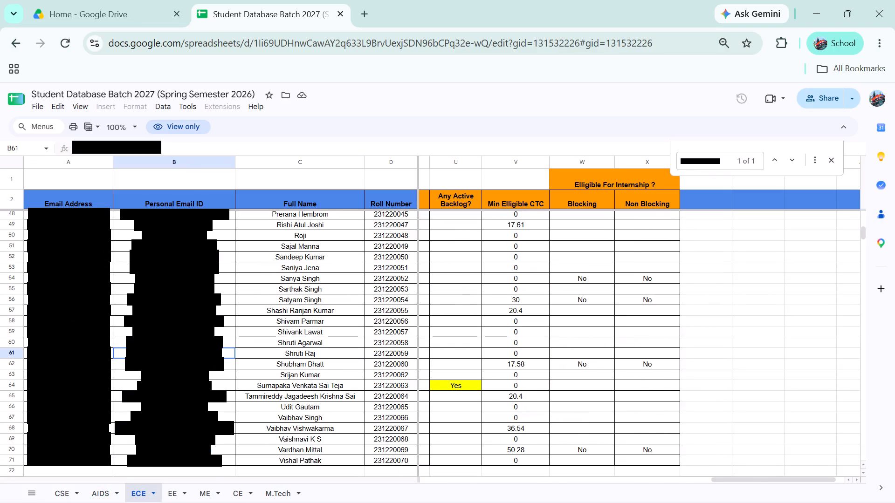
pyautogui.click(389, 353)
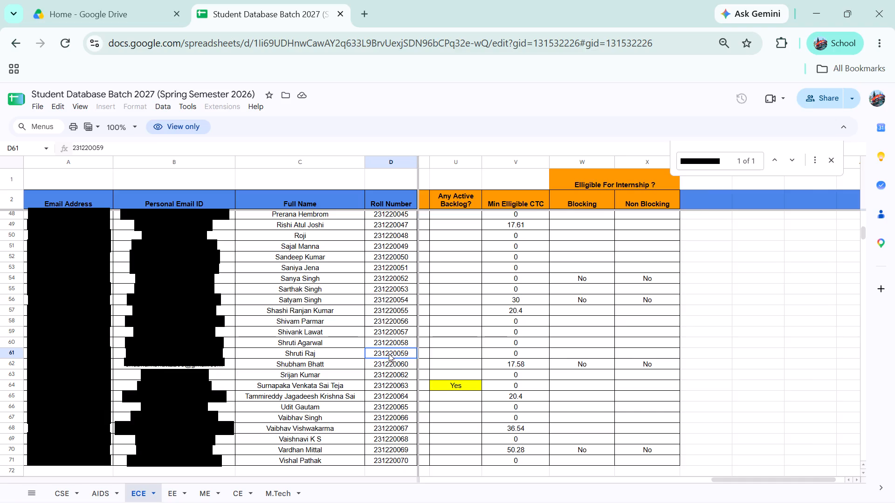
pyautogui.hscroll(6, 456, 361)
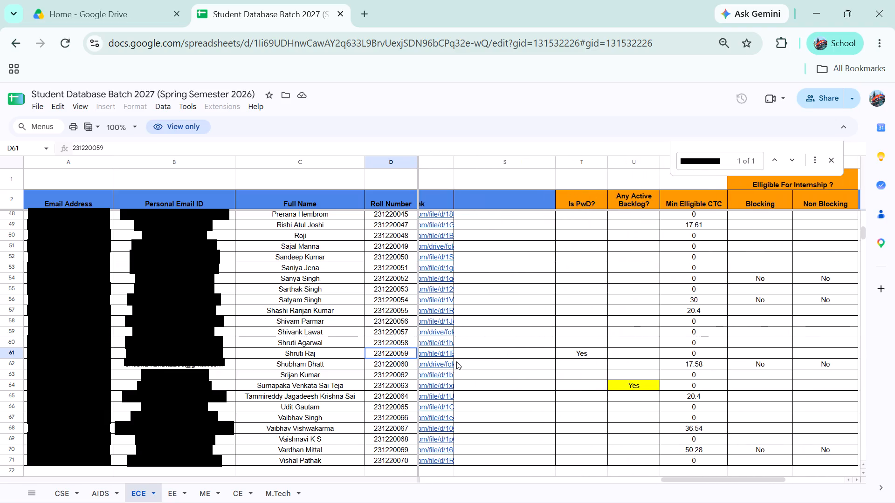
pyautogui.hscroll(7, 456, 361)
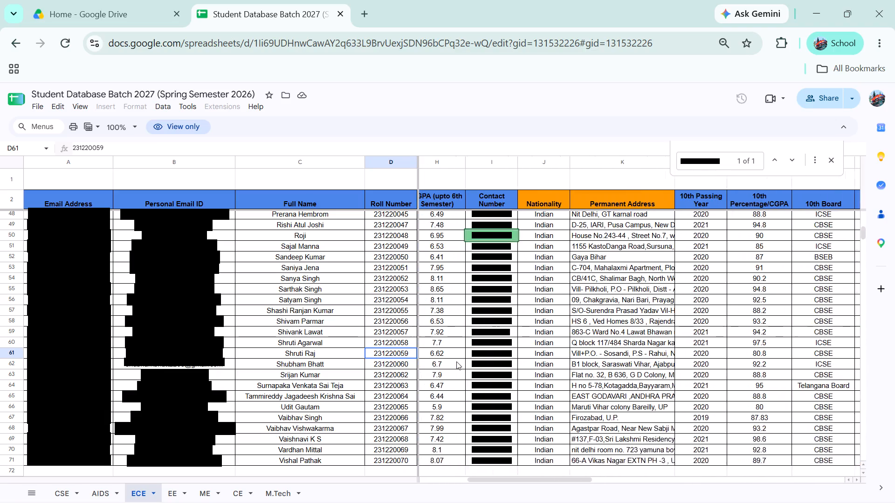